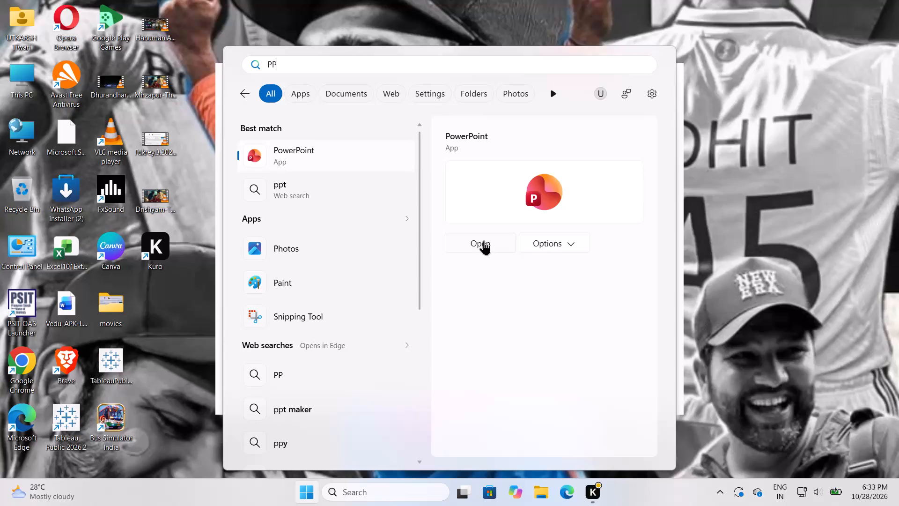
# Open PowerPoint and create a blank presentation.
pyautogui.click(484, 242)
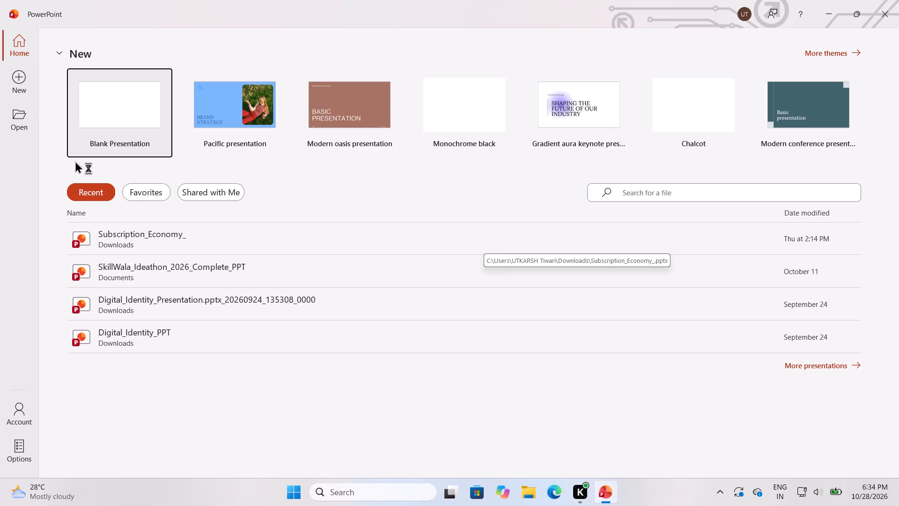
pyautogui.doubleClick(87, 121)
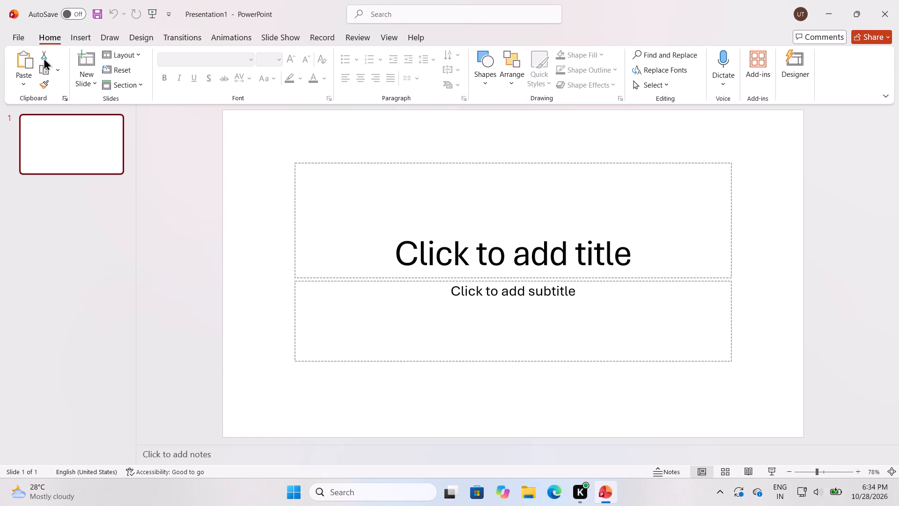
# Enter "INTRODUCTION TO ETHICS" as the title of the first slide.
pyautogui.click(437, 231)
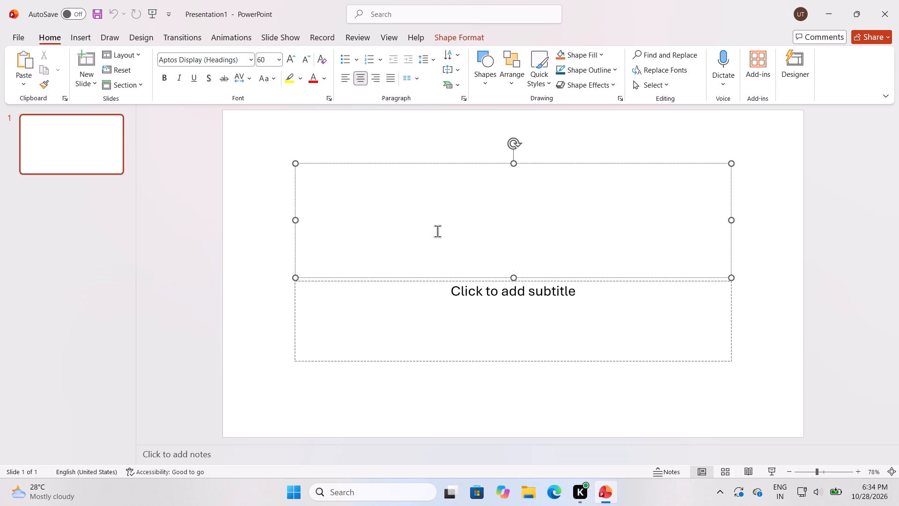
pyautogui.press('i')
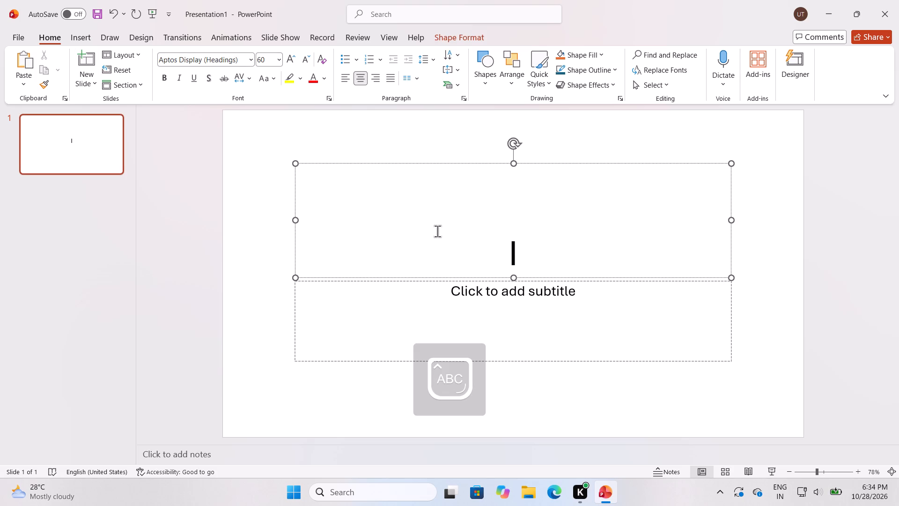
pyautogui.press('n')
pyautogui.write('TRODUCTION')
pyautogui.press('space')
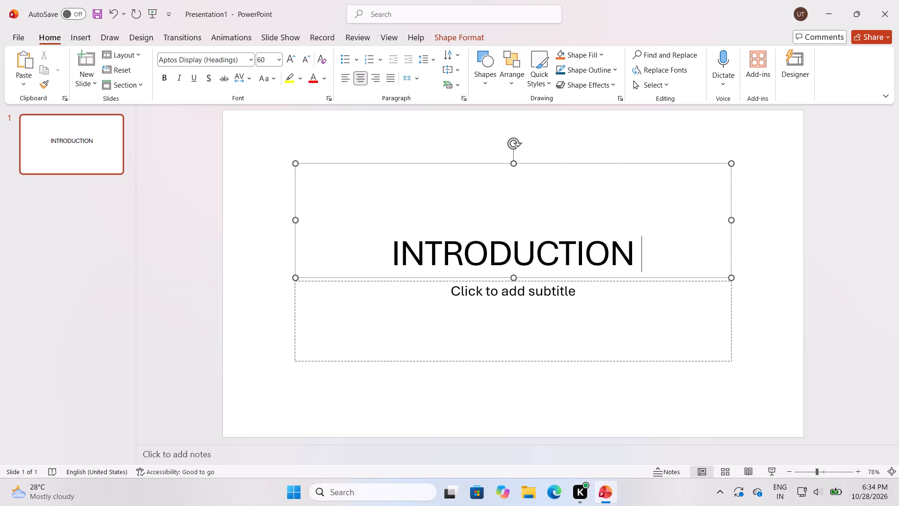
pyautogui.write('TO E')
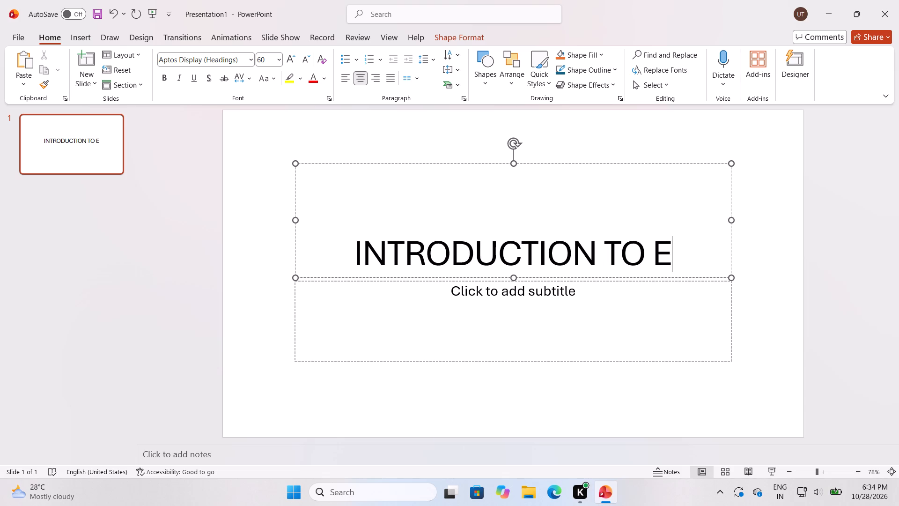
pyautogui.write('THICS')
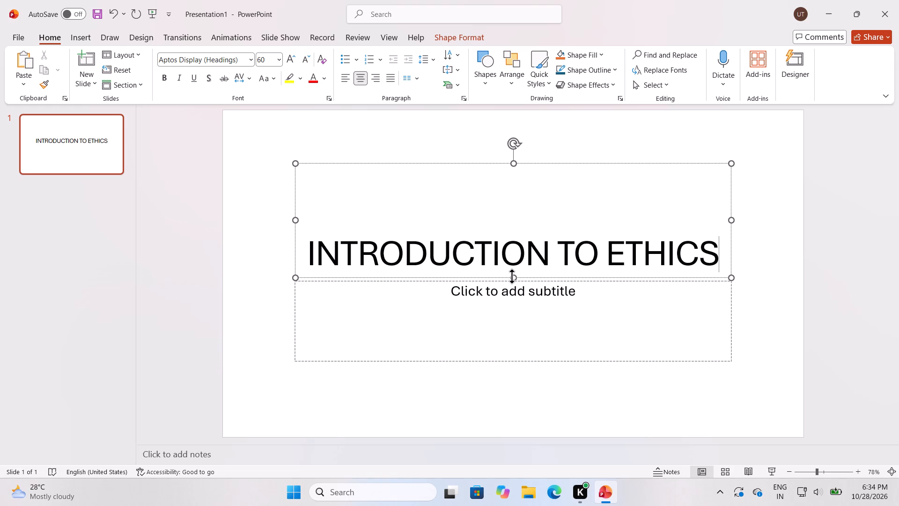
# Shrink the title placeholder's height from its bottom edge to a thin strip so the title sits near the slide's top.
pyautogui.moveTo(514, 277); pyautogui.dragTo(511, 182)
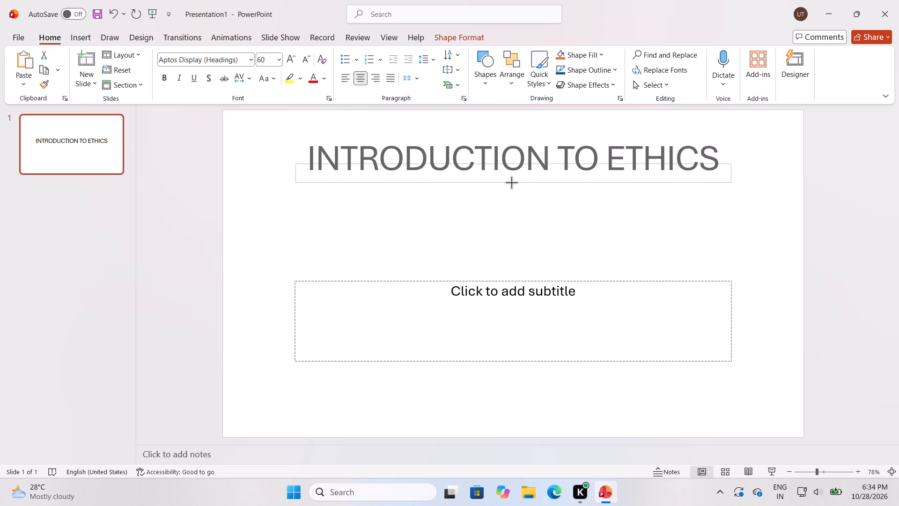
pyautogui.moveTo(511, 182); pyautogui.dragTo(507, 167)
pyautogui.click(507, 167)
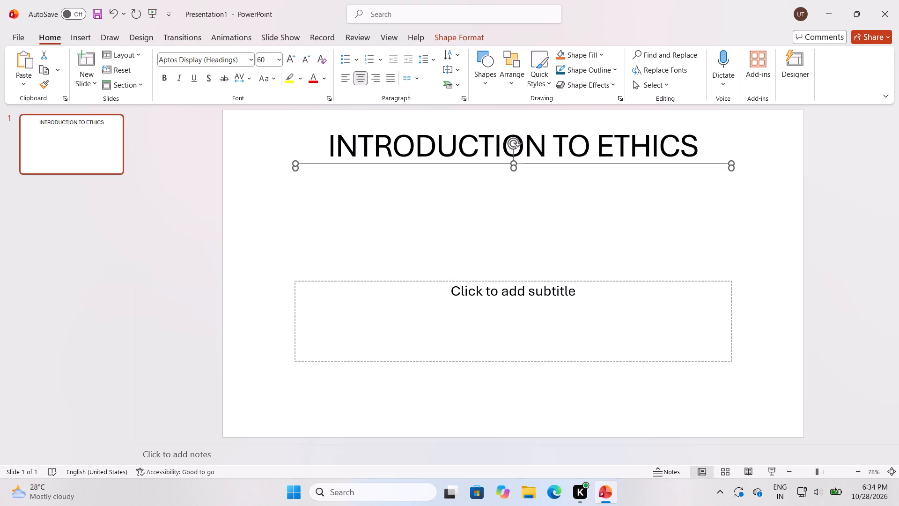
# Extend the subtitle placeholder's top edge upward to just below the title.
pyautogui.click(520, 293)
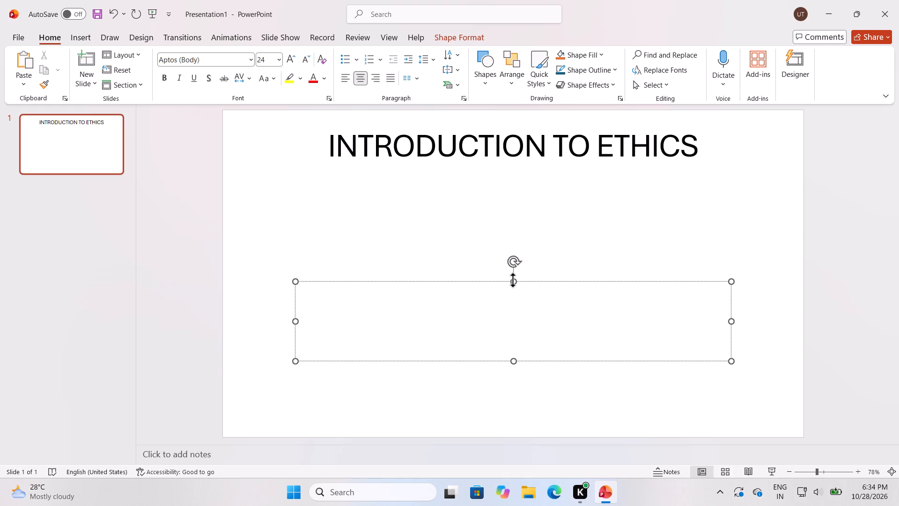
pyautogui.moveTo(514, 279); pyautogui.dragTo(517, 182)
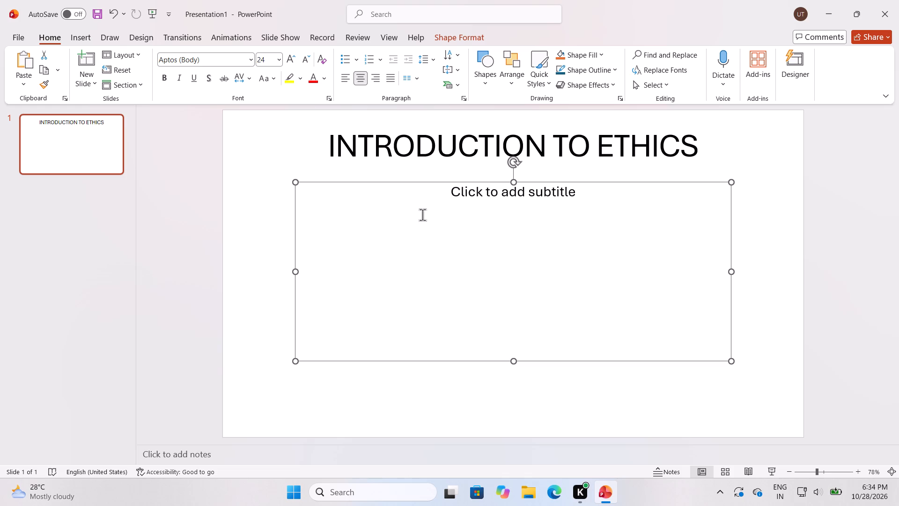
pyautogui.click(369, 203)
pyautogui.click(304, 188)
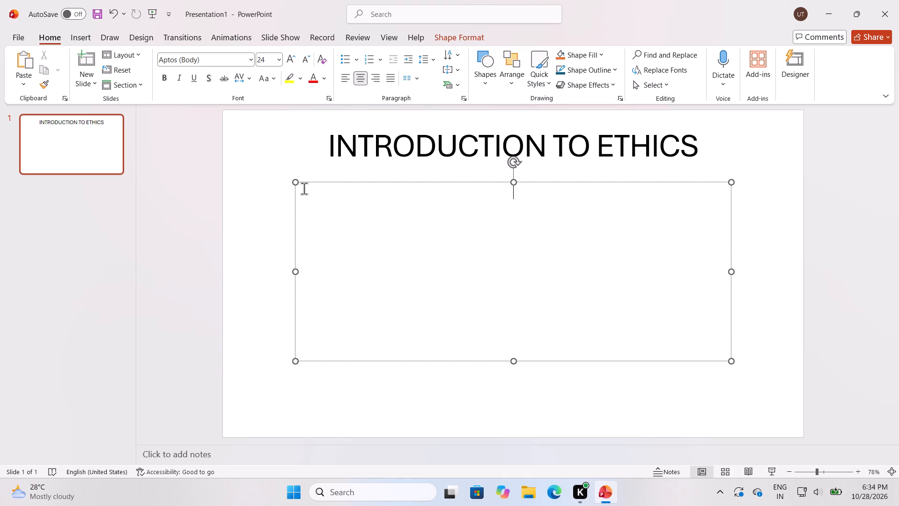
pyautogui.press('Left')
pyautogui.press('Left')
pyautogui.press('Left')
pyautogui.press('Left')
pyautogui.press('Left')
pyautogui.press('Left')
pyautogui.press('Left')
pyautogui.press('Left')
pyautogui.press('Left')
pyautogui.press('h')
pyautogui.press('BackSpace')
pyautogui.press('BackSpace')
# Write "Ehics refers to the principles that help us decide what is right and wrong" in the subtitle placeholder and start a new paragraph.
pyautogui.press('e')
pyautogui.write('hics')
pyautogui.press('space')
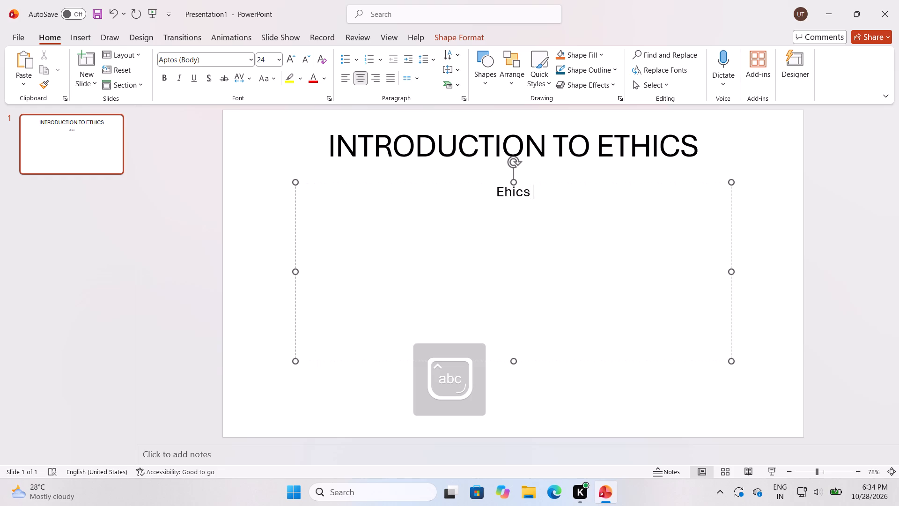
pyautogui.press('r')
pyautogui.write('efers')
pyautogui.press('space')
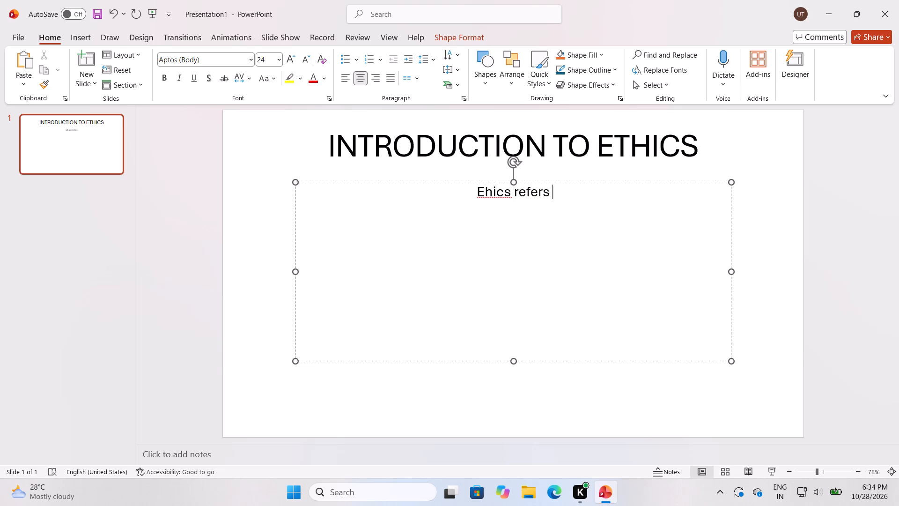
pyautogui.write('to the pr')
pyautogui.write('inciples')
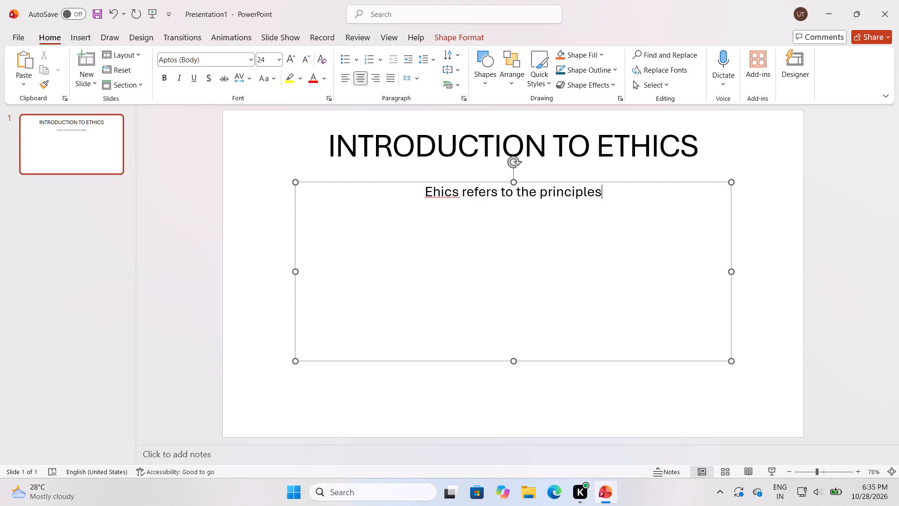
pyautogui.press('space')
pyautogui.write('that')
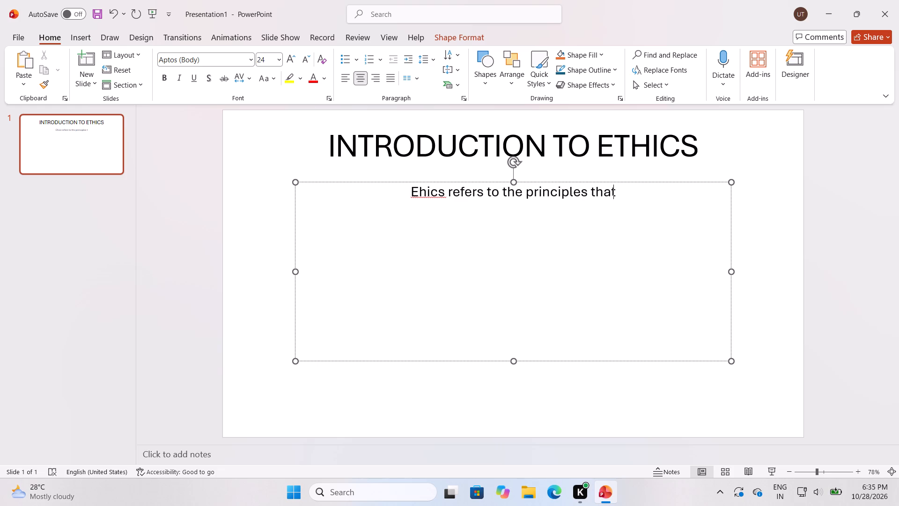
pyautogui.press('space')
pyautogui.write('he')
pyautogui.write('lp')
pyautogui.press('space')
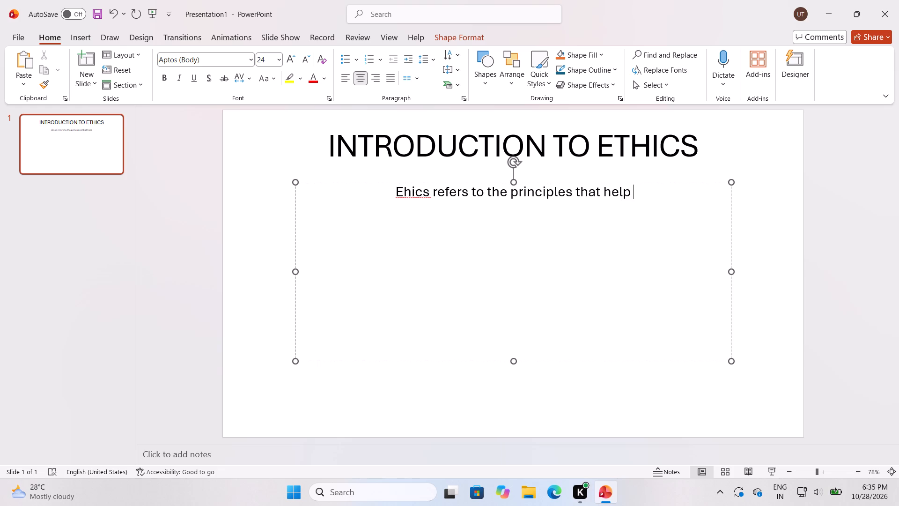
pyautogui.write('us')
pyautogui.press('space')
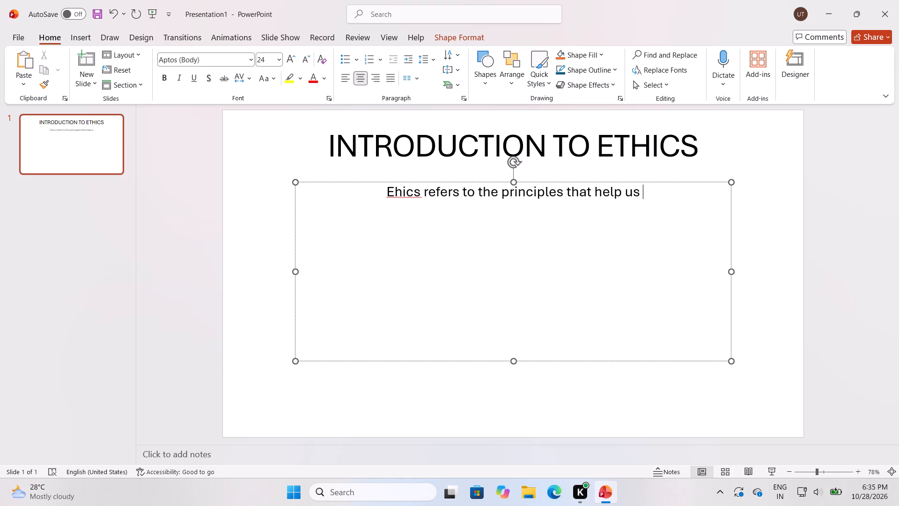
pyautogui.write('decide')
pyautogui.press('space')
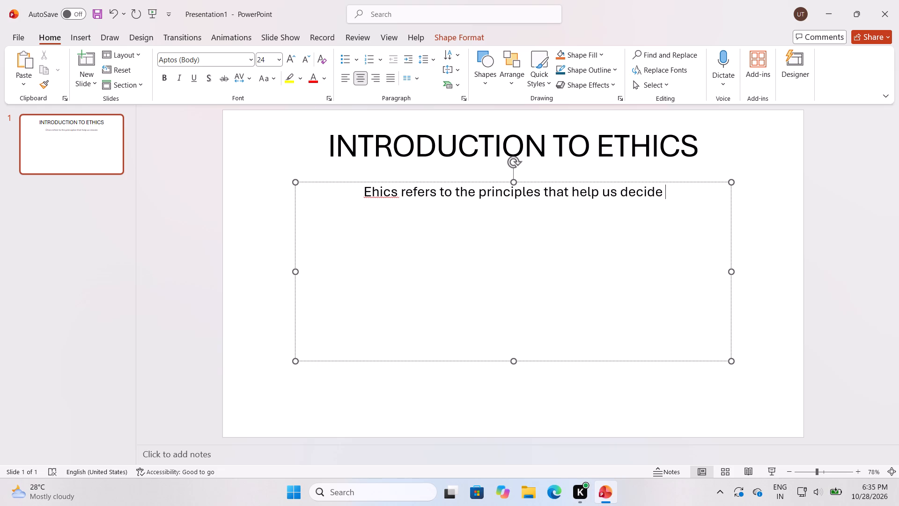
pyautogui.write('what')
pyautogui.press('space')
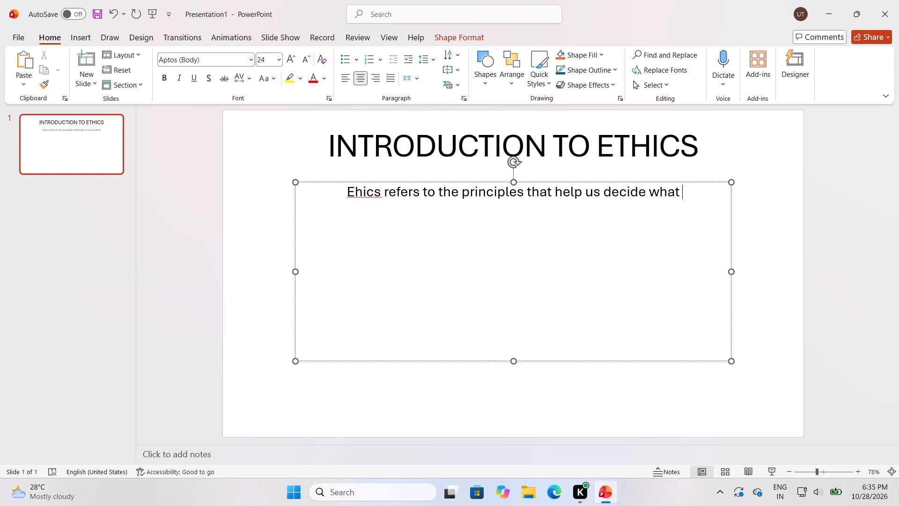
pyautogui.write('is right')
pyautogui.press('space')
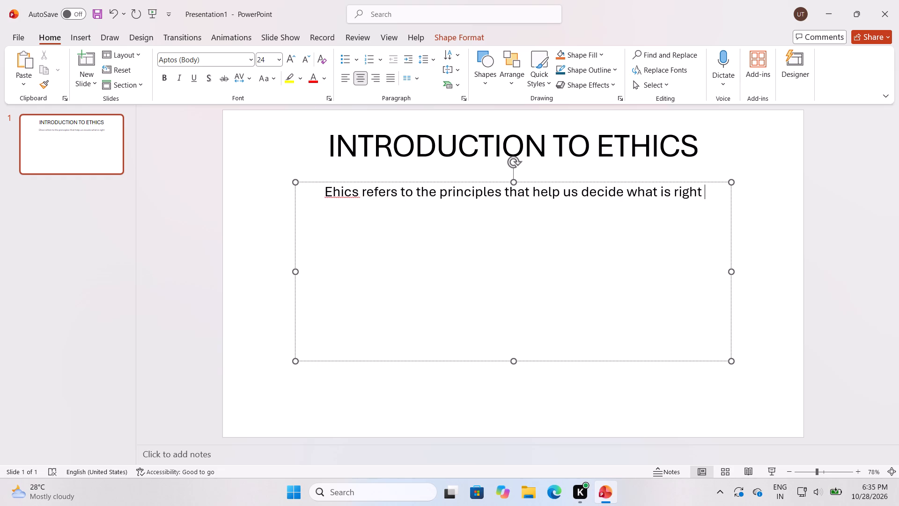
pyautogui.write('and wron')
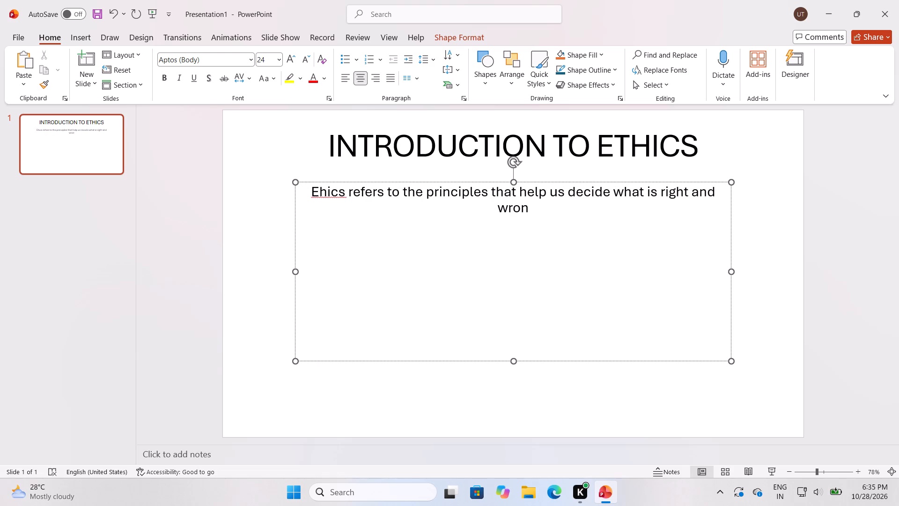
pyautogui.press('g')
pyautogui.press('space')
pyautogui.press('Return')
# Write "It guides our behaviour, decisions, and actions" as the second paragraph of the subtitle placeholder.
pyautogui.press('i')
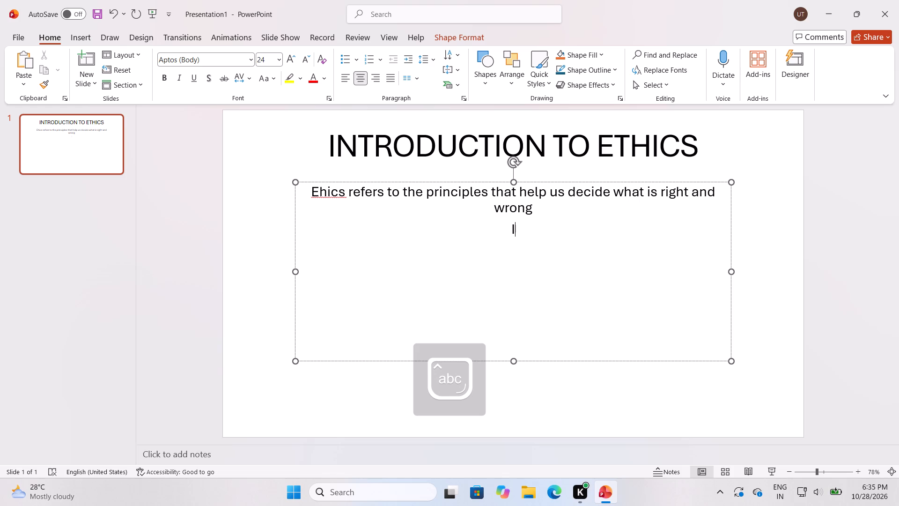
pyautogui.write('t guides')
pyautogui.press('space')
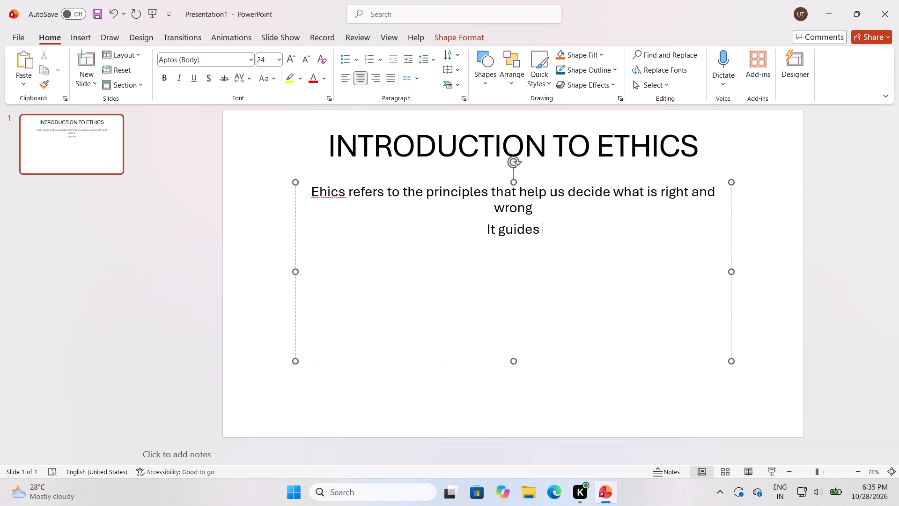
pyautogui.write('our beh')
pyautogui.write('avo')
pyautogui.press('BackSpace')
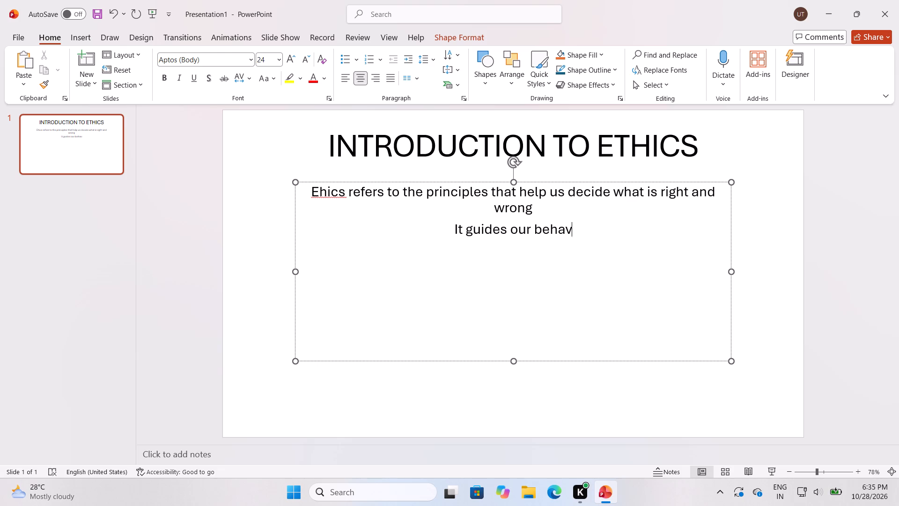
pyautogui.write('iour')
pyautogui.press('space')
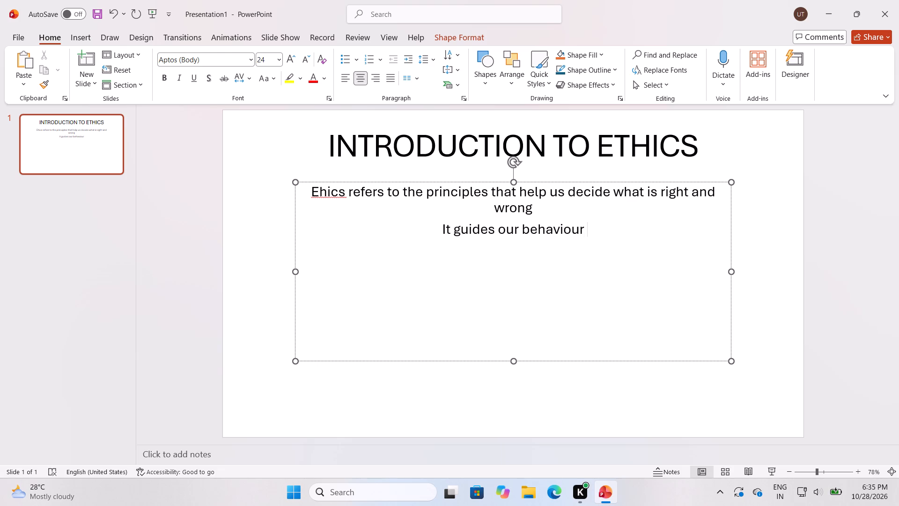
pyautogui.press('BackSpace')
pyautogui.write(', dec')
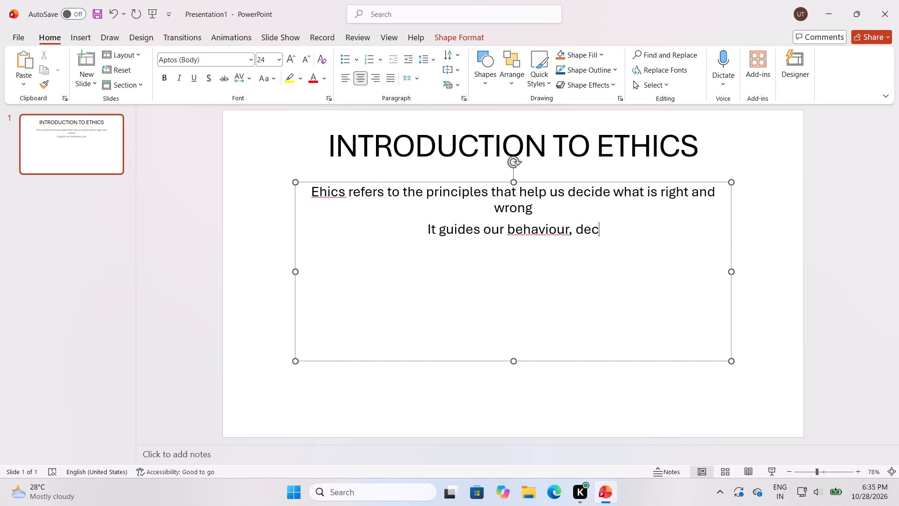
pyautogui.write('isions')
pyautogui.press(',')
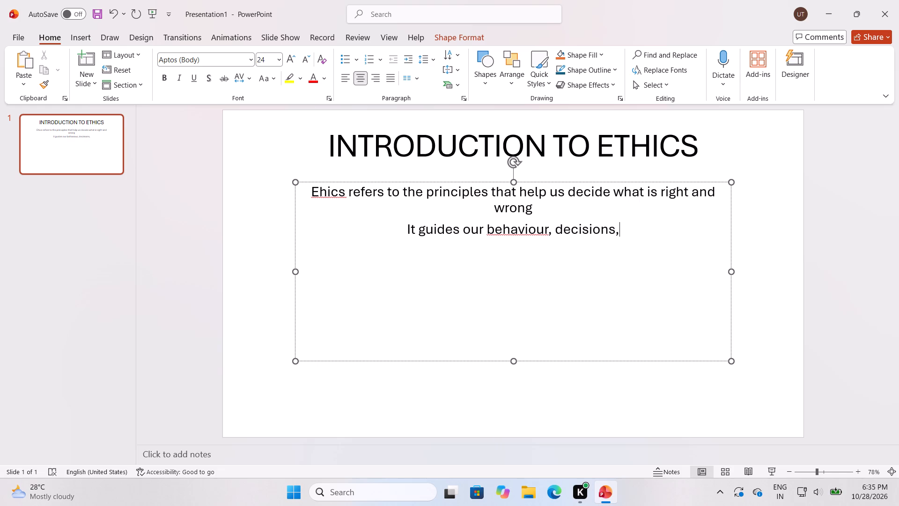
pyautogui.press('space')
pyautogui.press('n')
pyautogui.press('BackSpace')
pyautogui.write('and actions')
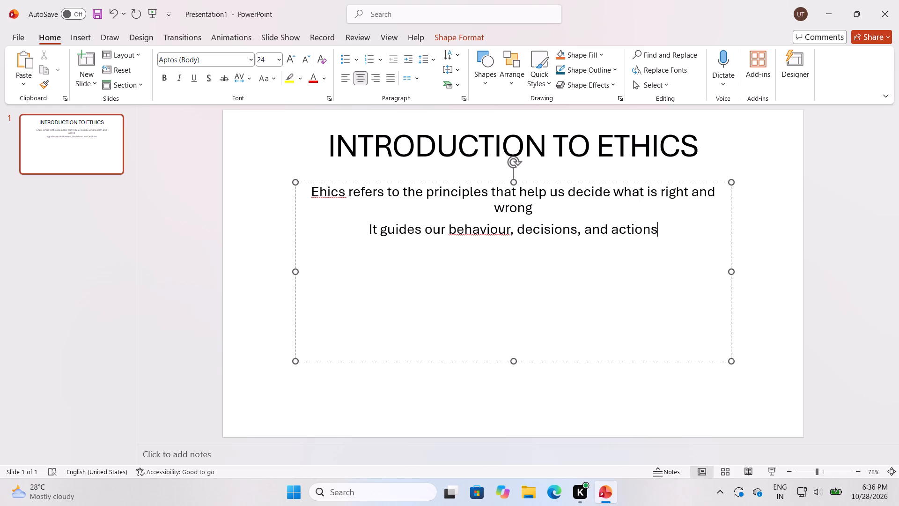
# Add a full stop after "actions" and write "Ehics promotes honesty, fairness, responsibiltity, and respect" as the subtitle's third paragraph.
pyautogui.press('.')
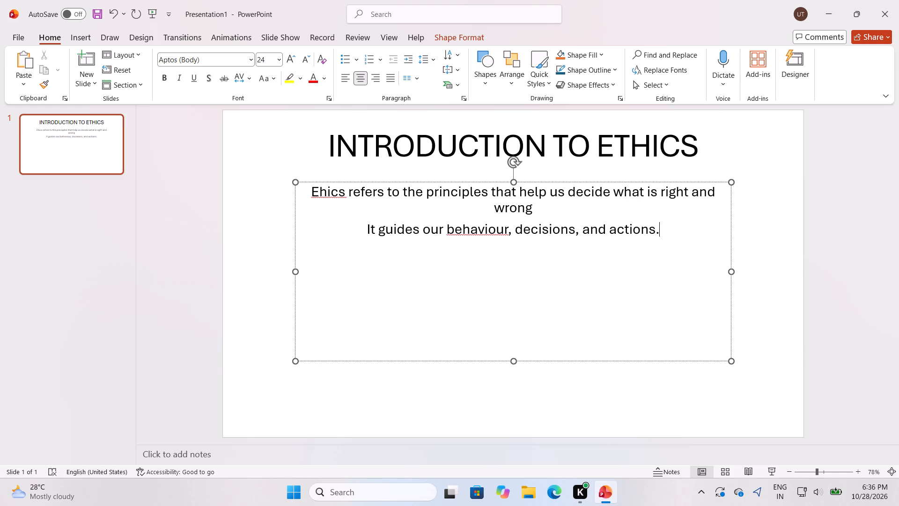
pyautogui.press('Return')
pyautogui.press('e')
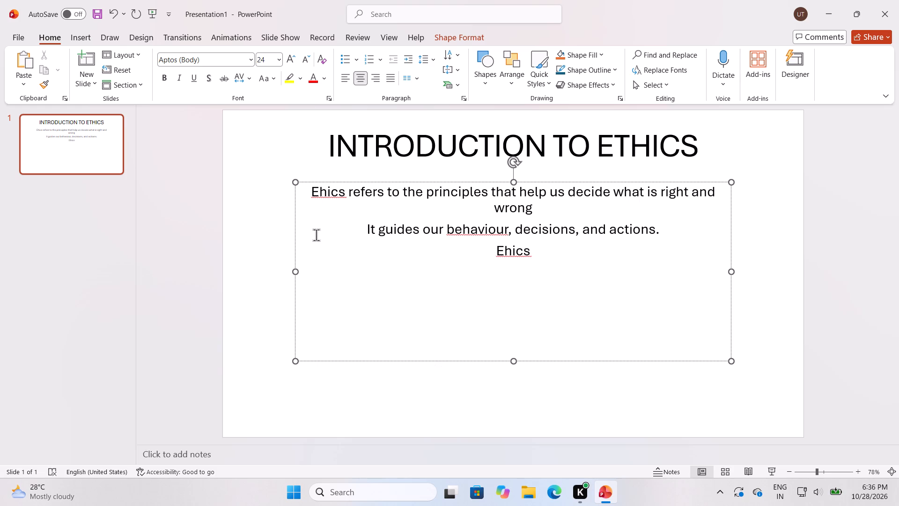
pyautogui.write('promotes')
pyautogui.press('space')
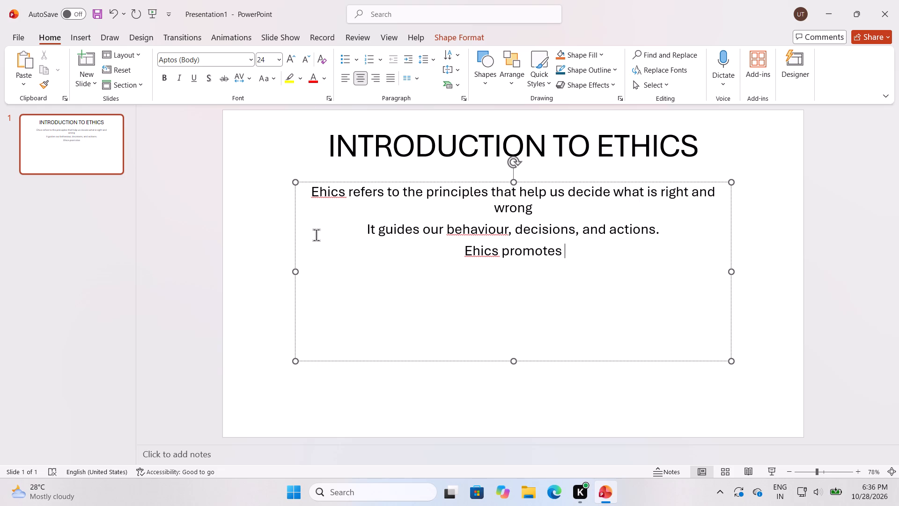
pyautogui.write('honesty')
pyautogui.write(',')
pyautogui.press('space')
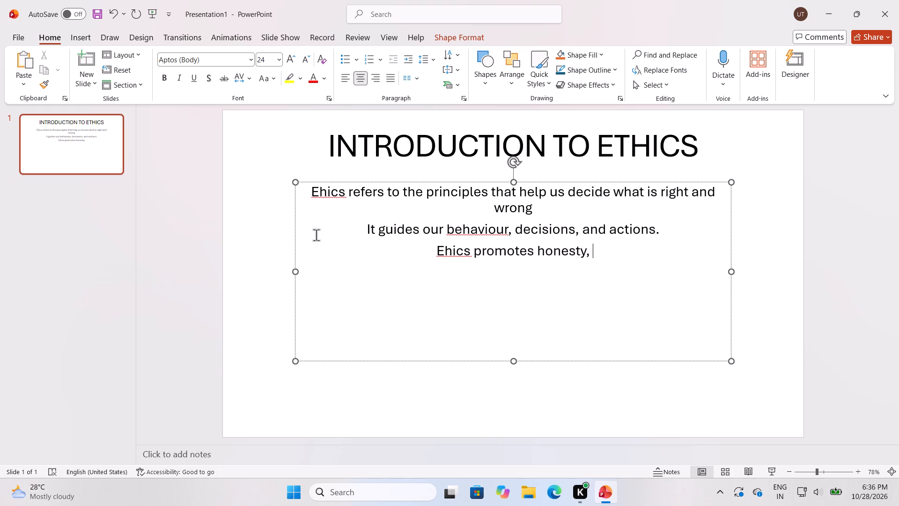
pyautogui.write('fairness,')
pyautogui.press('space')
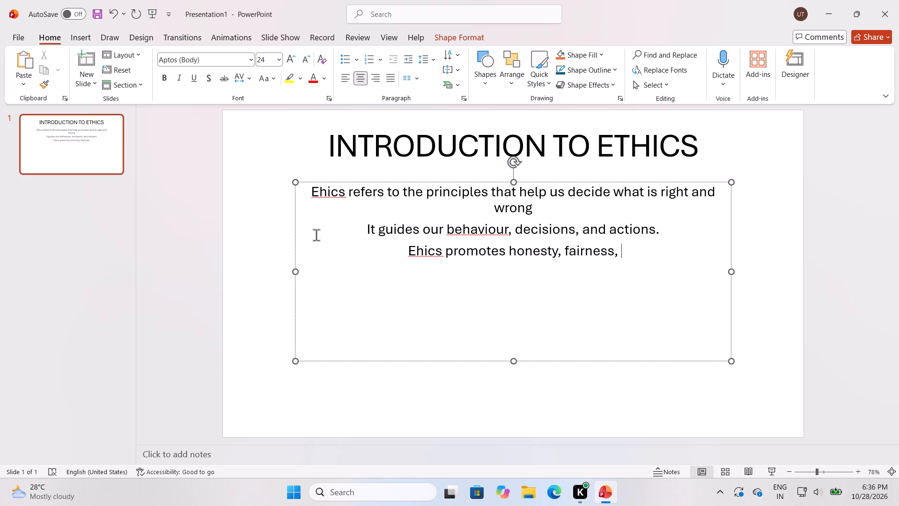
pyautogui.write('res')
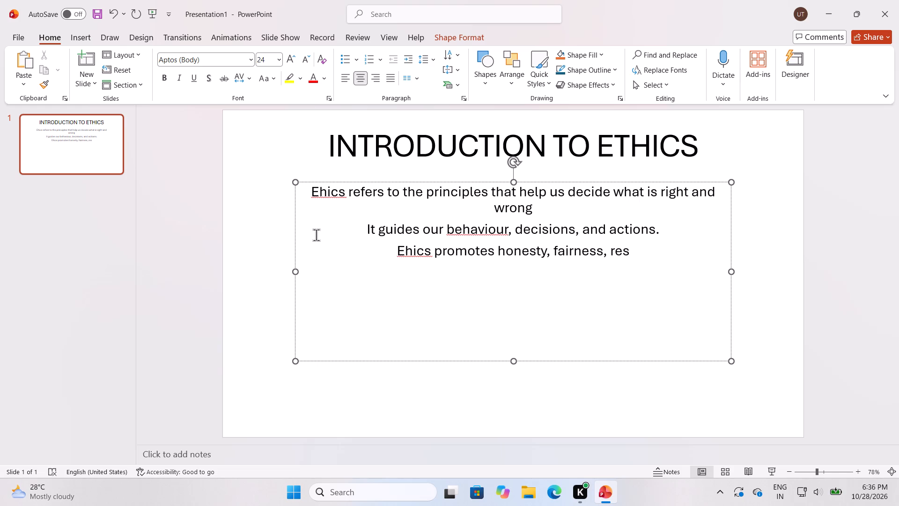
pyautogui.write('po')
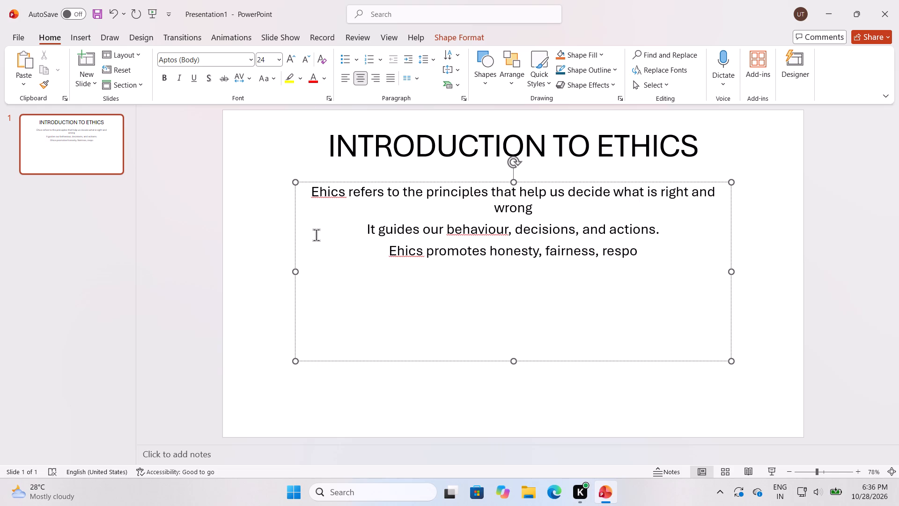
pyautogui.write('nsibiltity')
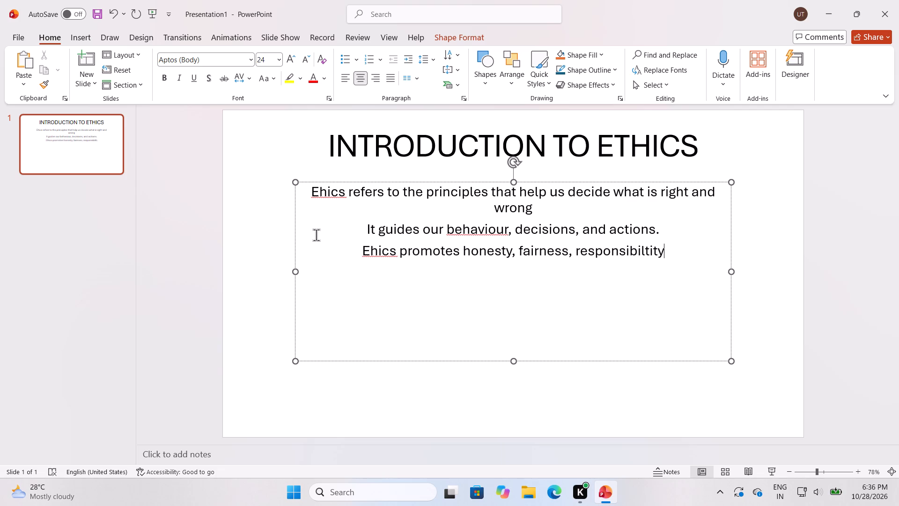
pyautogui.write(', and respect')
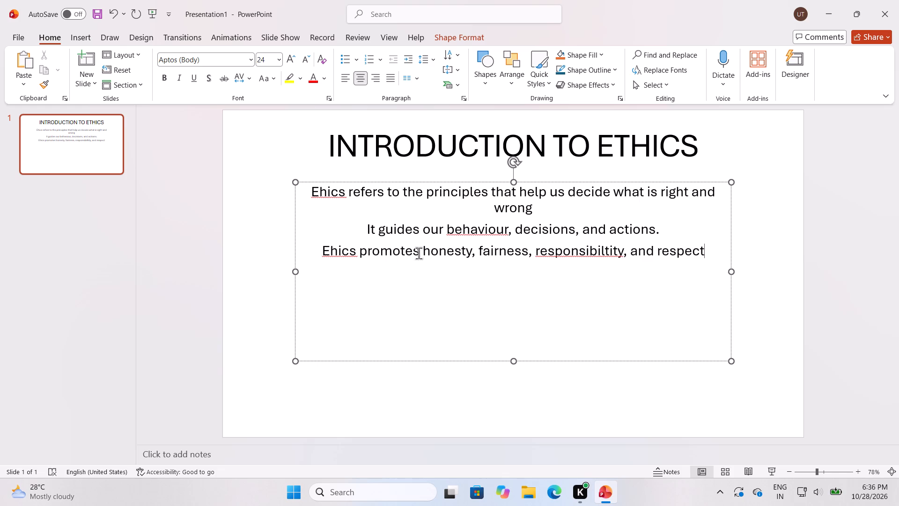
# Apply filled round bullets to all three paragraphs of the subtitle placeholder.
pyautogui.moveTo(313, 187); pyautogui.dragTo(719, 260)
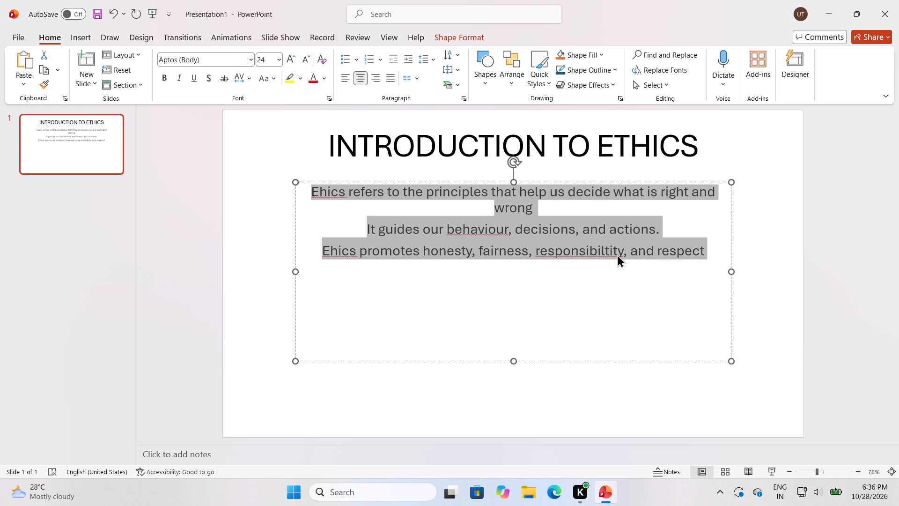
pyautogui.click(359, 58)
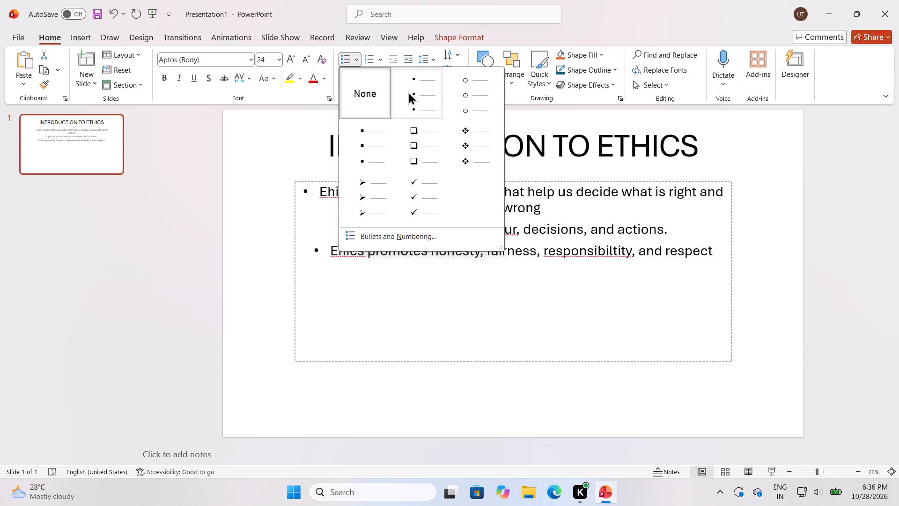
pyautogui.click(408, 92)
pyautogui.click(471, 290)
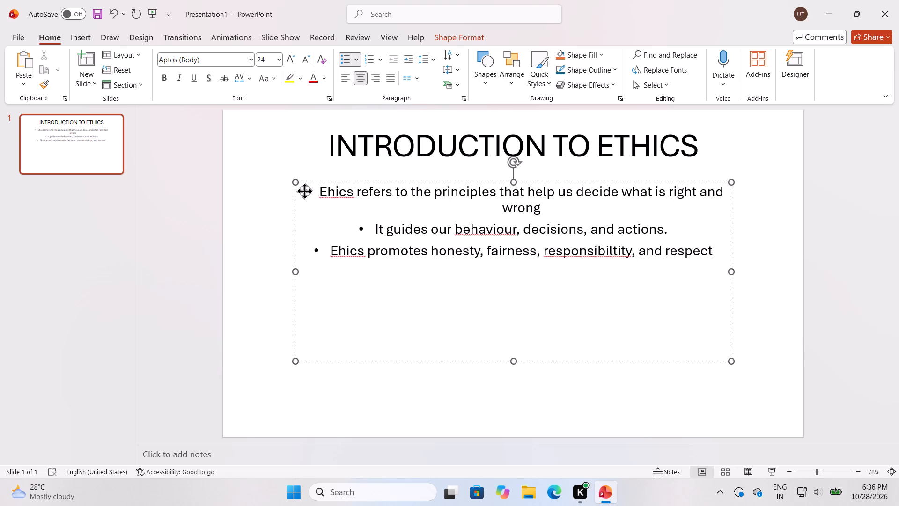
# Demote the first bullet to a deeper list level and set its font size to 20.
pyautogui.moveTo(304, 191); pyautogui.dragTo(377, 236)
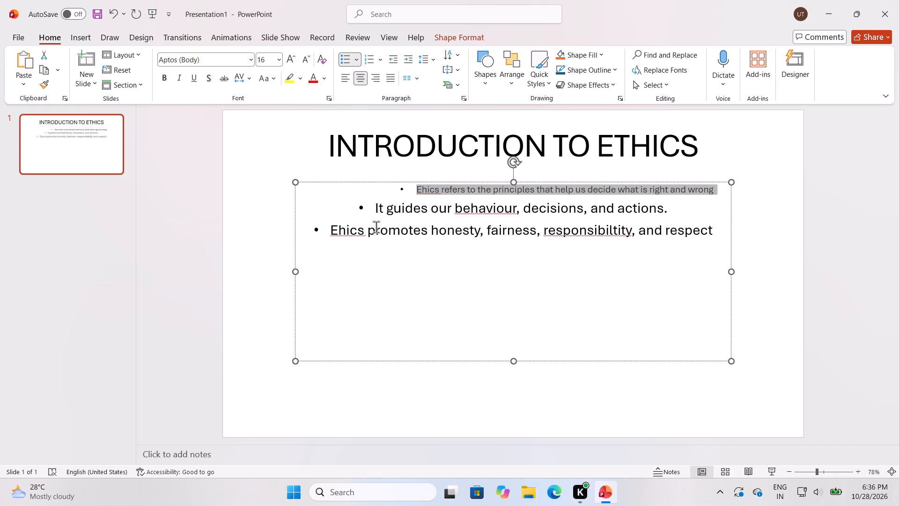
pyautogui.moveTo(420, 189); pyautogui.dragTo(274, 86)
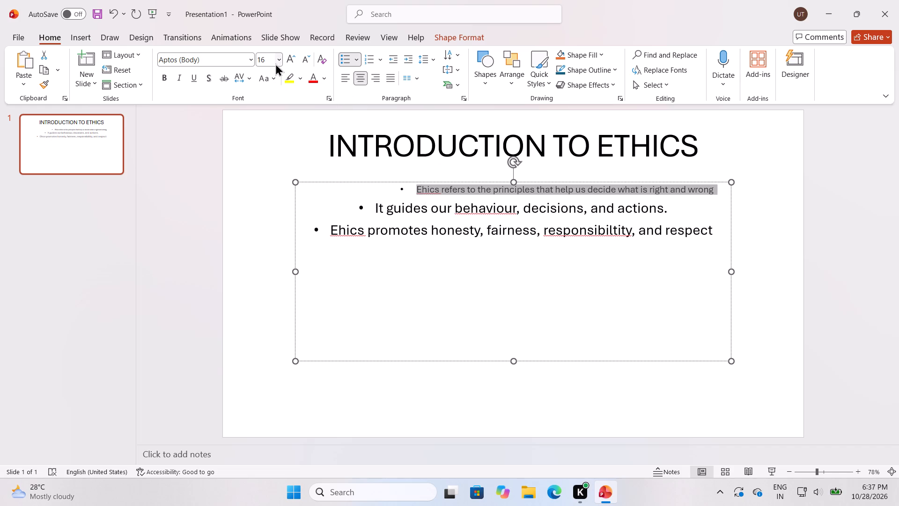
pyautogui.click(277, 62)
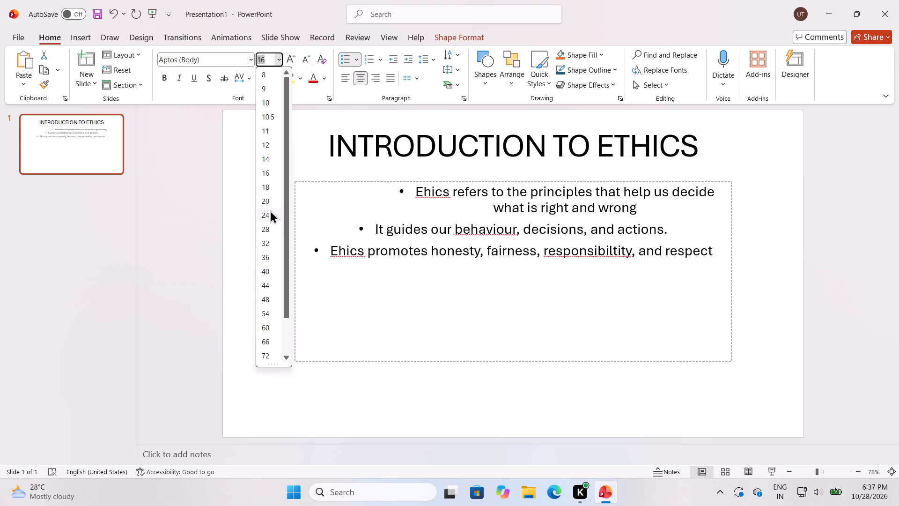
pyautogui.click(271, 205)
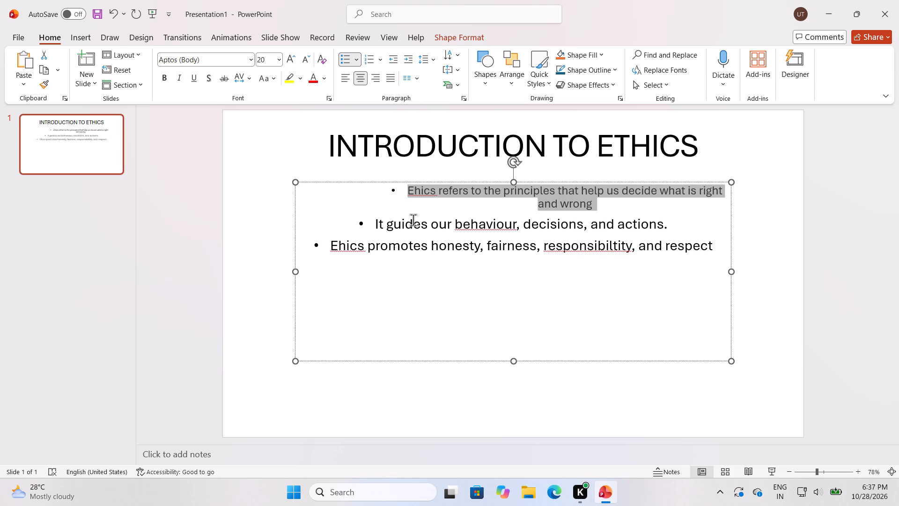
pyautogui.click(381, 294)
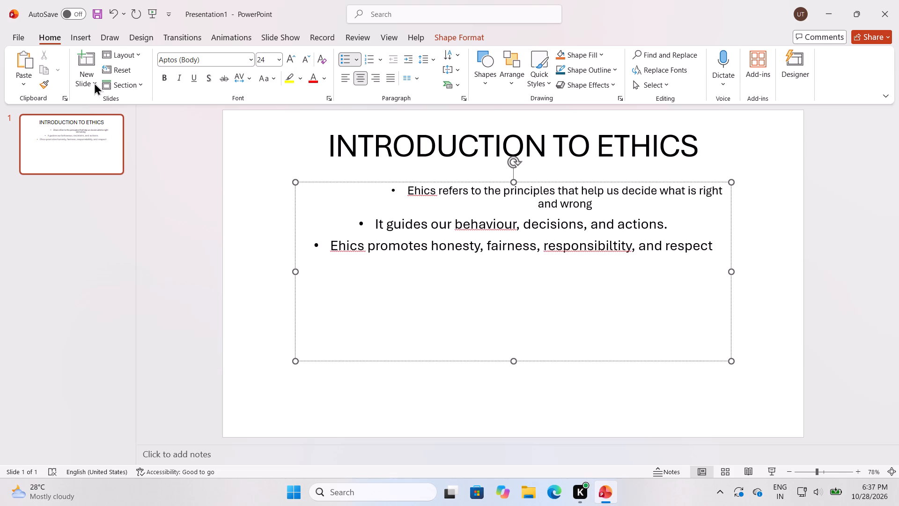
# Add a second slide with the Title and Content layout.
pyautogui.click(92, 82)
pyautogui.click(178, 142)
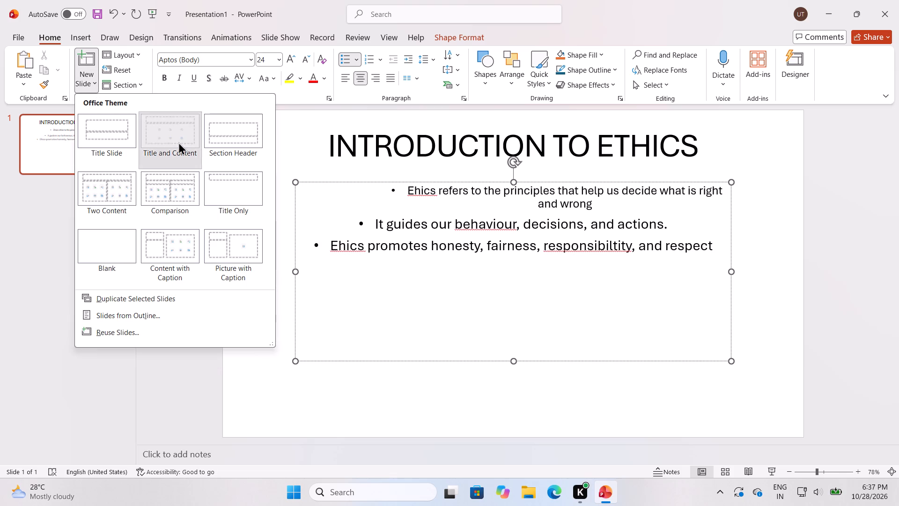
pyautogui.click(56, 206)
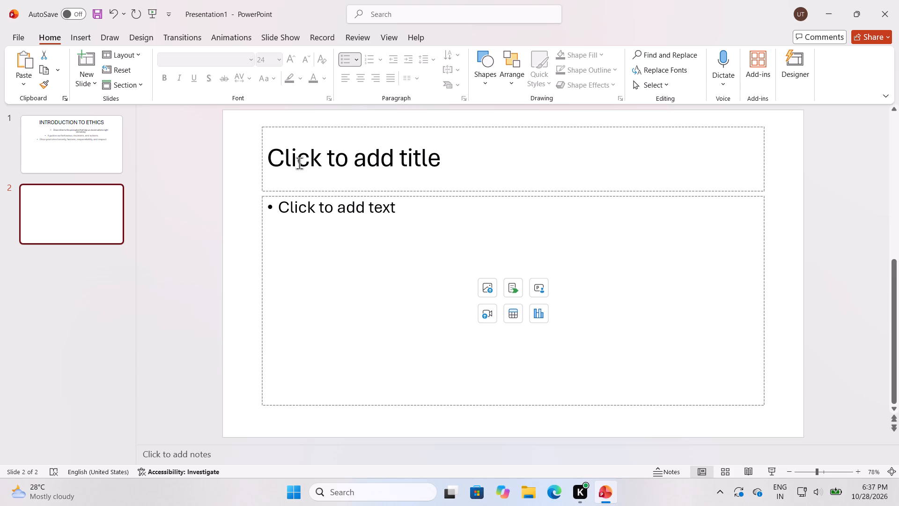
# Write "Main Principles of Ethics" as the title of the second slide.
pyautogui.click(346, 153)
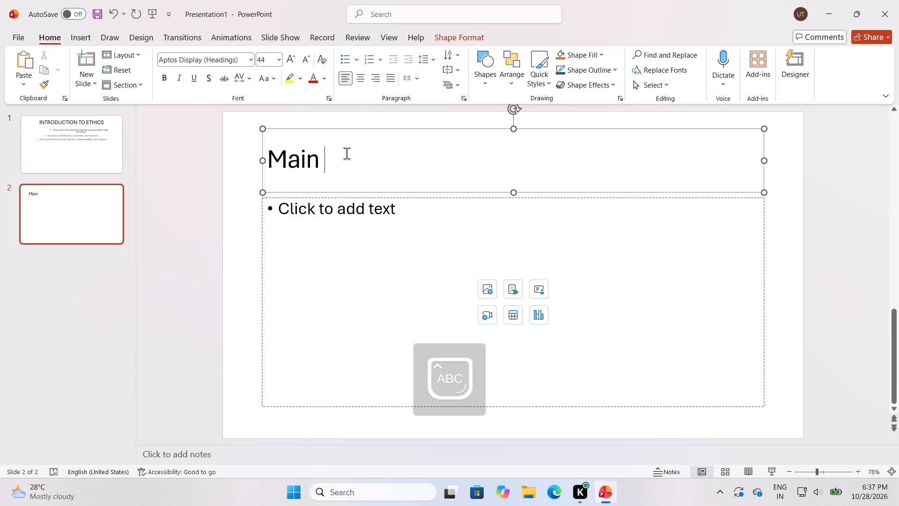
pyautogui.press('r')
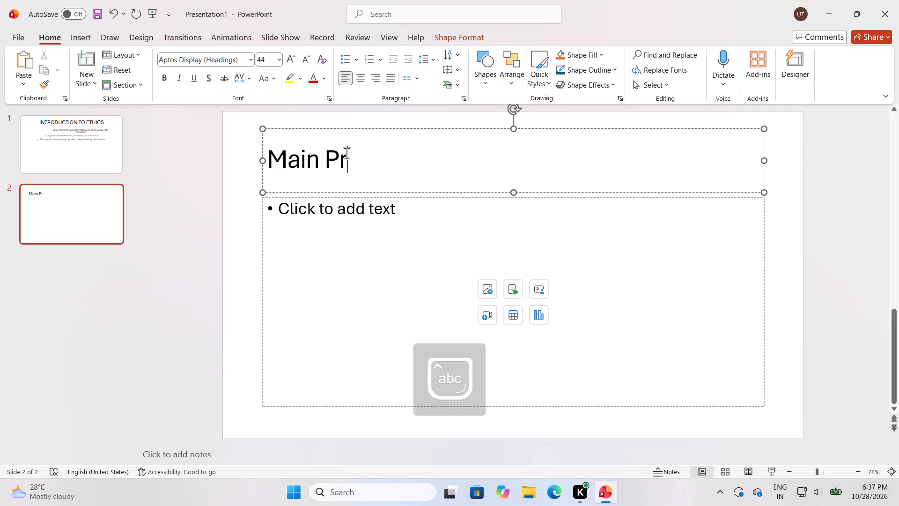
pyautogui.write('inciple')
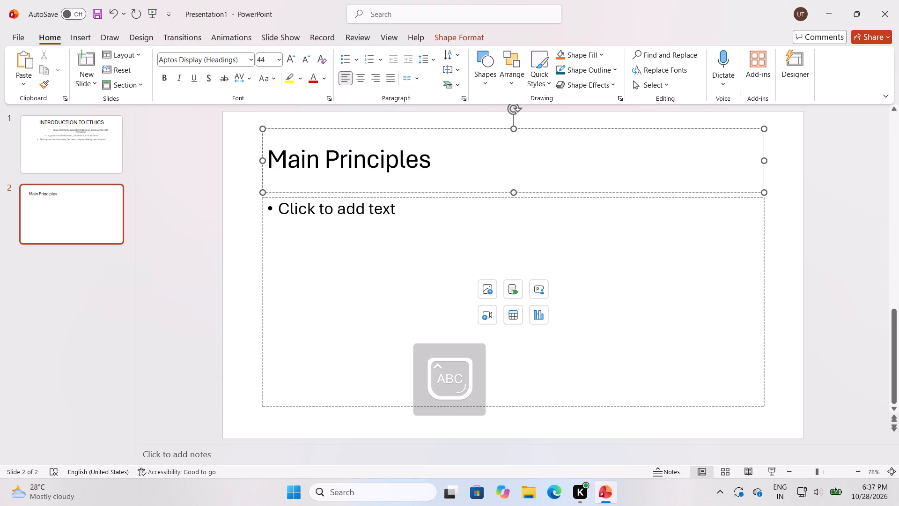
pyautogui.press('o')
pyautogui.write('f')
pyautogui.press('space')
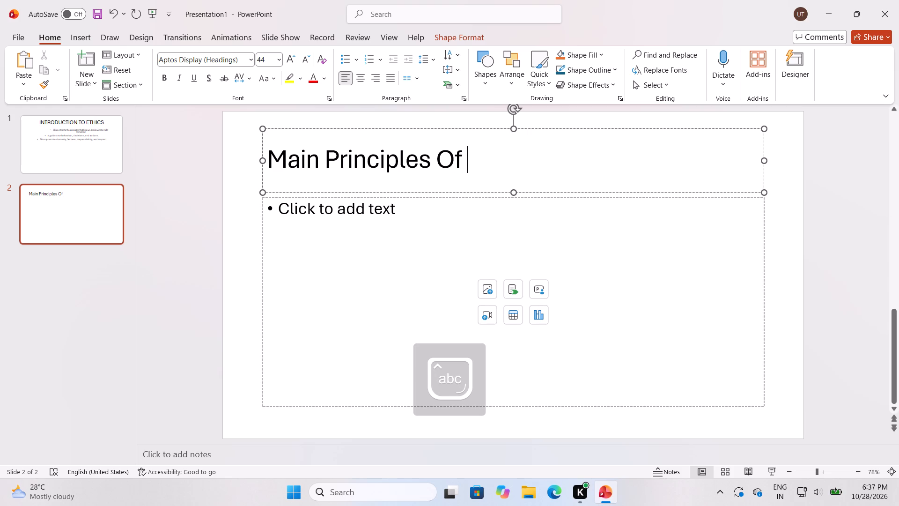
pyautogui.press('BackSpace')
pyautogui.press('BackSpace')
pyautogui.press('BackSpace')
pyautogui.write('of')
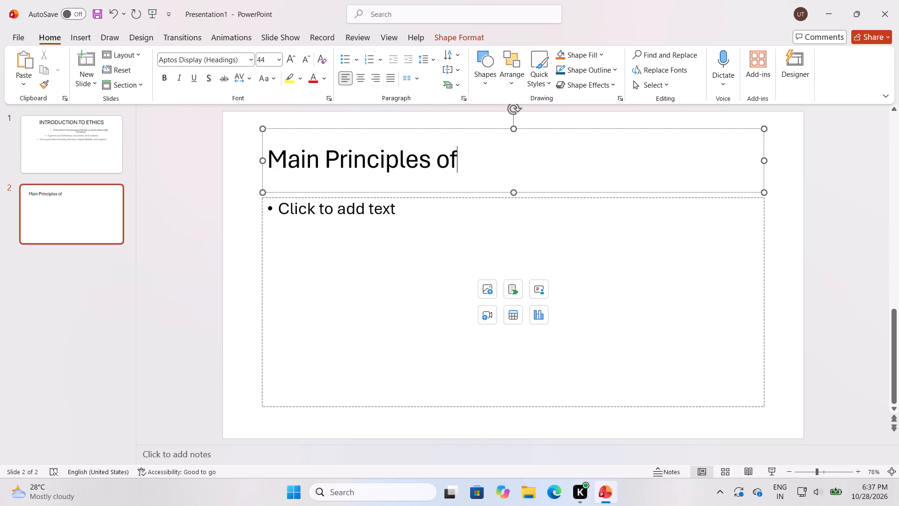
pyautogui.press('space')
pyautogui.press('e')
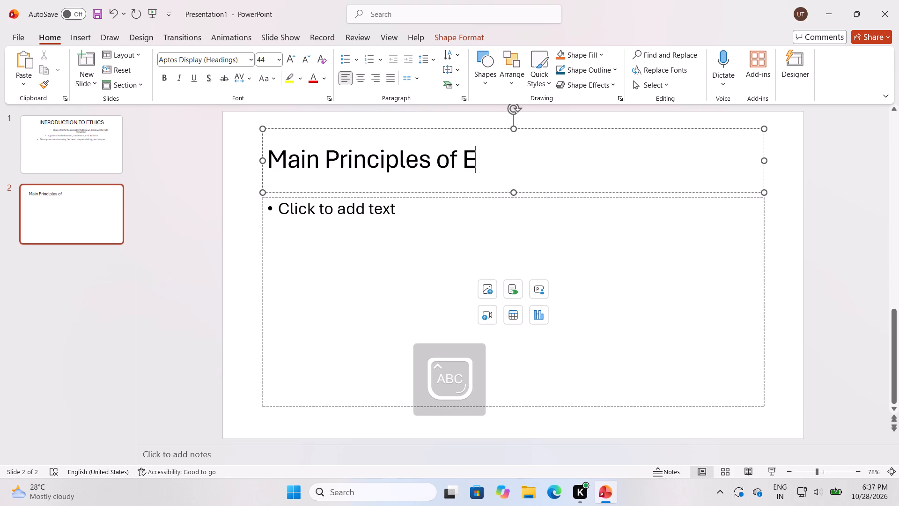
pyautogui.write('thics')
# Write "Honesty- Telling the truth and avoiding fraud." as the first bullet in the second slide's content placeholder.
pyautogui.click(290, 220)
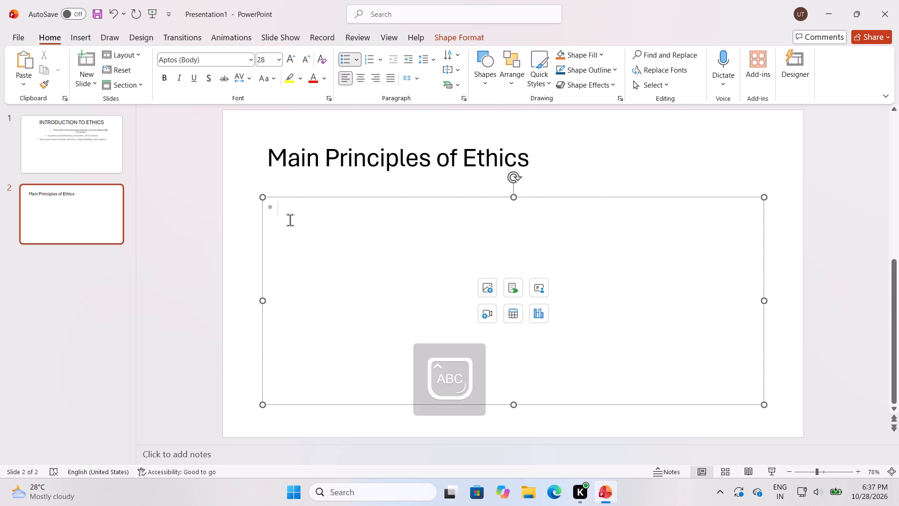
pyautogui.write('onesty')
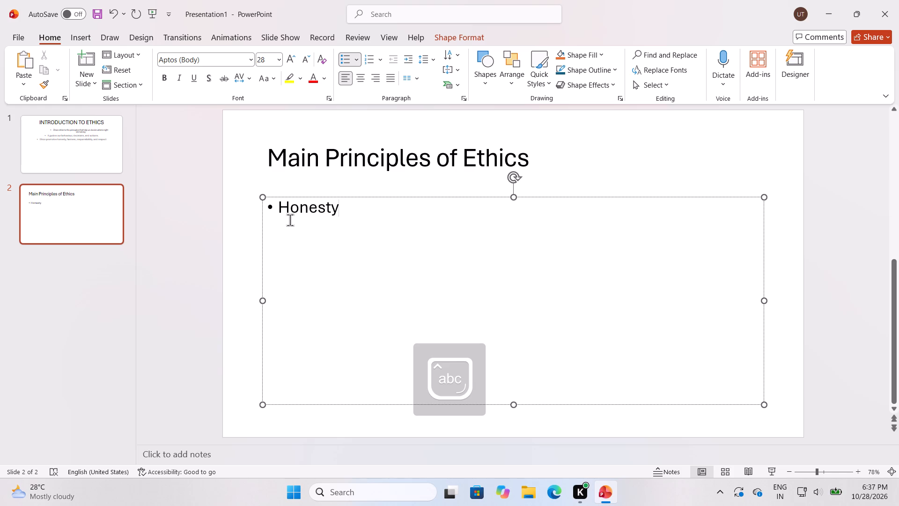
pyautogui.press('Return')
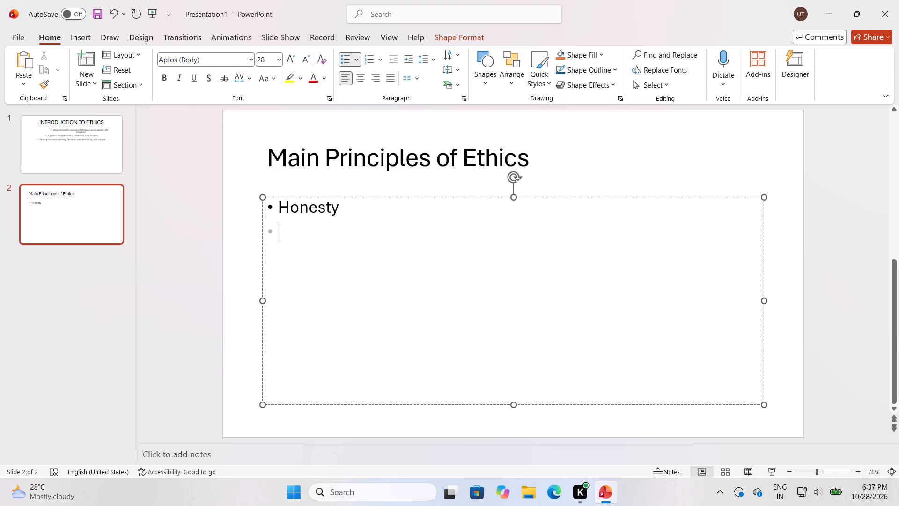
pyautogui.press('BackSpace')
pyautogui.press('BackSpace')
pyautogui.click(344, 205)
pyautogui.hotkey('shift', '_')
pyautogui.press('BackSpace')
pyautogui.press('-')
pyautogui.press('space')
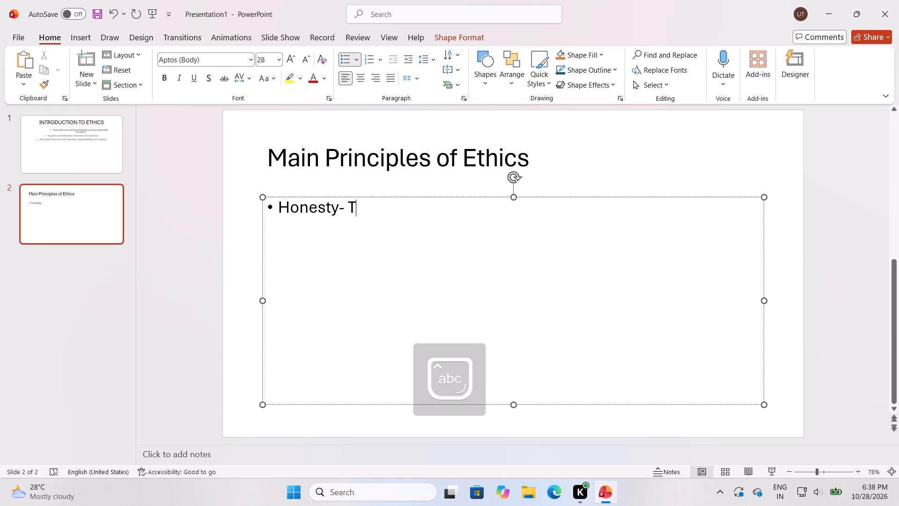
pyautogui.write('elling')
pyautogui.press('space')
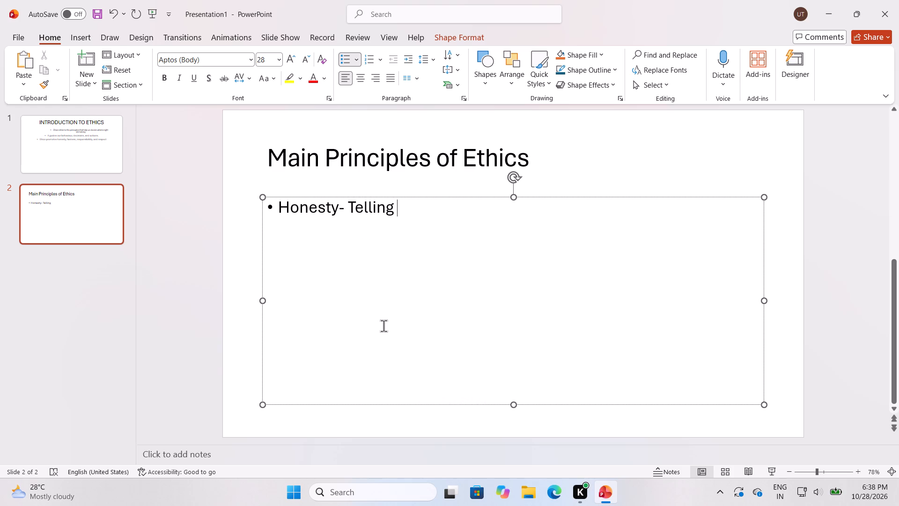
pyautogui.write('the')
pyautogui.press('space')
pyautogui.write('truth')
pyautogui.press('space')
pyautogui.write('and av')
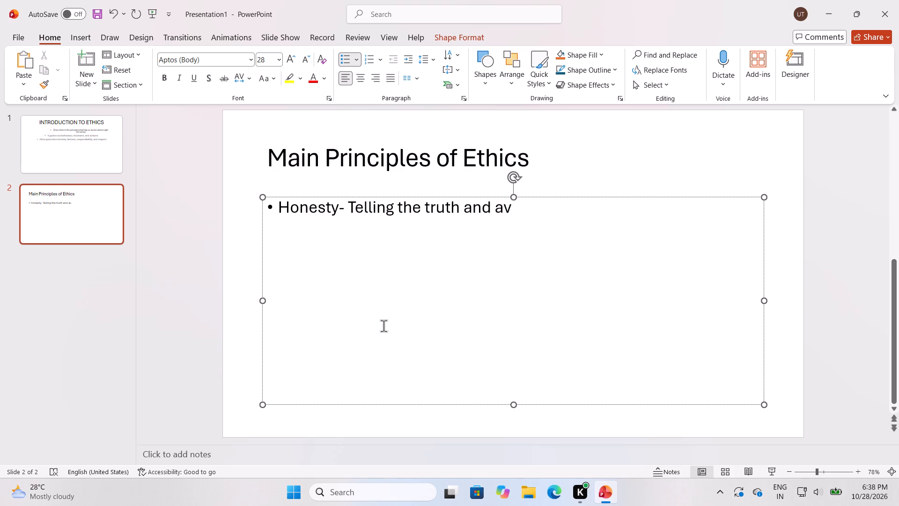
pyautogui.write('oiding')
pyautogui.press('space')
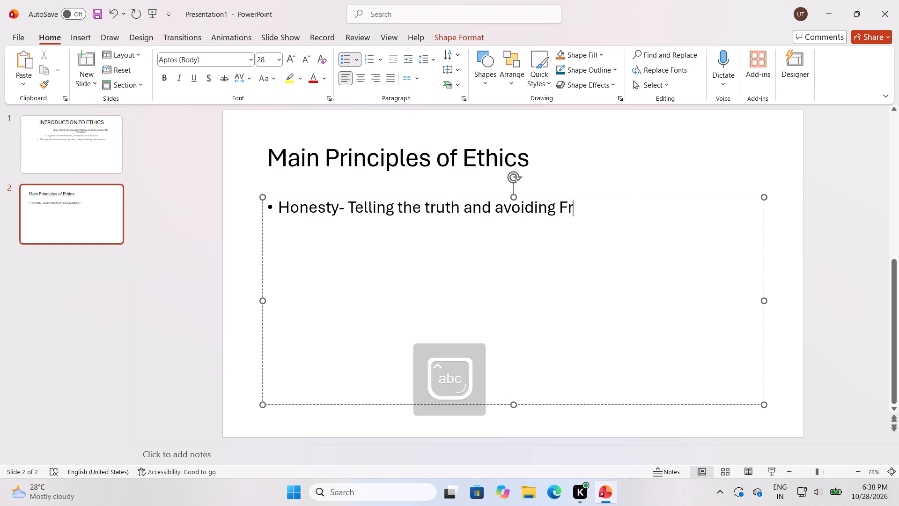
pyautogui.press('BackSpace')
pyautogui.press('BackSpace')
pyautogui.write('fraud')
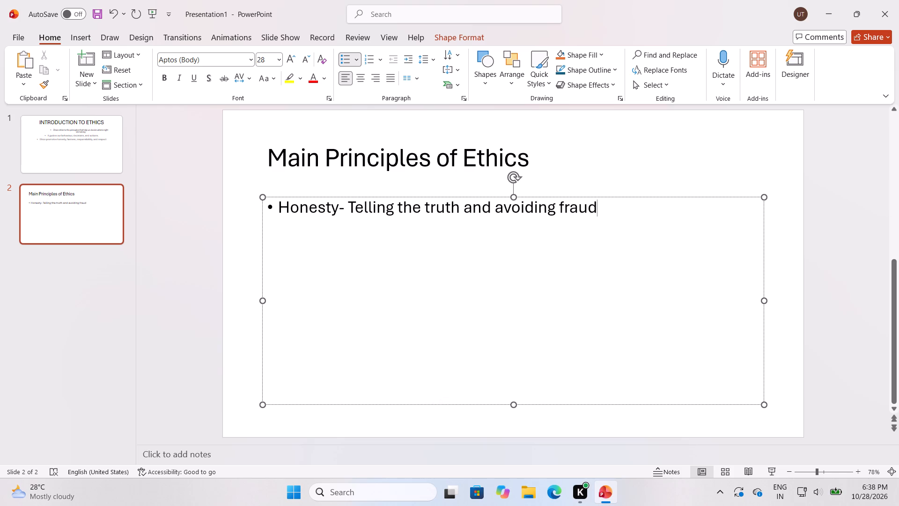
pyautogui.press('.')
# Add a second bullet reading "Fairness- Treating people equally and without discrimination." below the Honesty bullet.
pyautogui.press('Return')
pyautogui.write('airness')
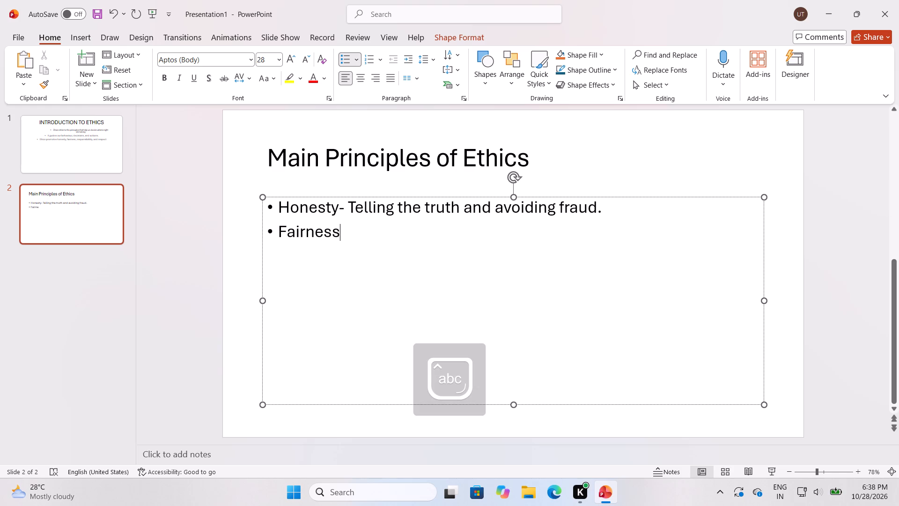
pyautogui.write('-')
pyautogui.press('space')
pyautogui.write('eating')
pyautogui.press('space')
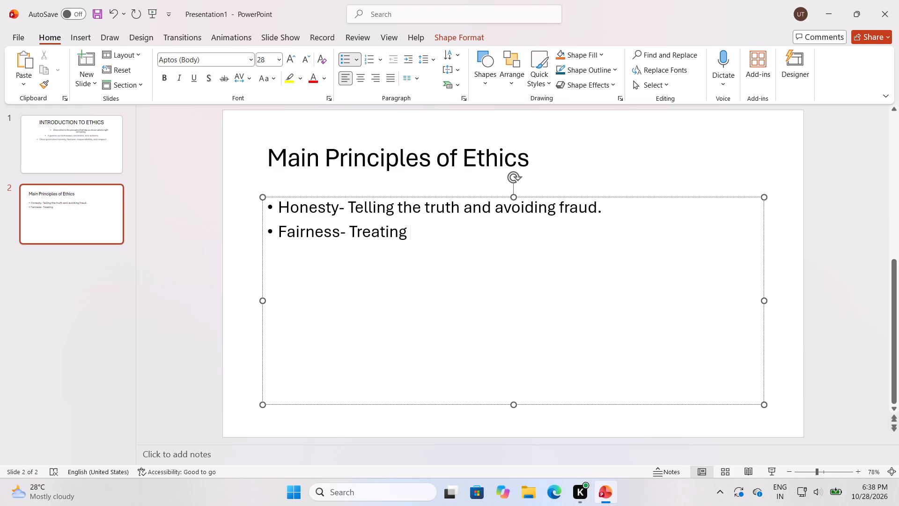
pyautogui.write('pepo')
pyautogui.write('ple')
pyautogui.press('space')
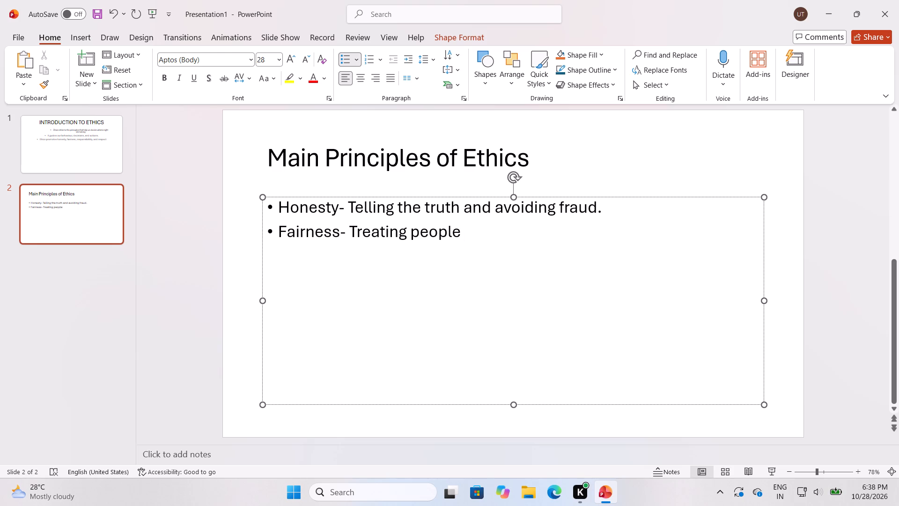
pyautogui.press('e')
pyautogui.write('qual')
pyautogui.press('l')
pyautogui.write('y')
pyautogui.press('space')
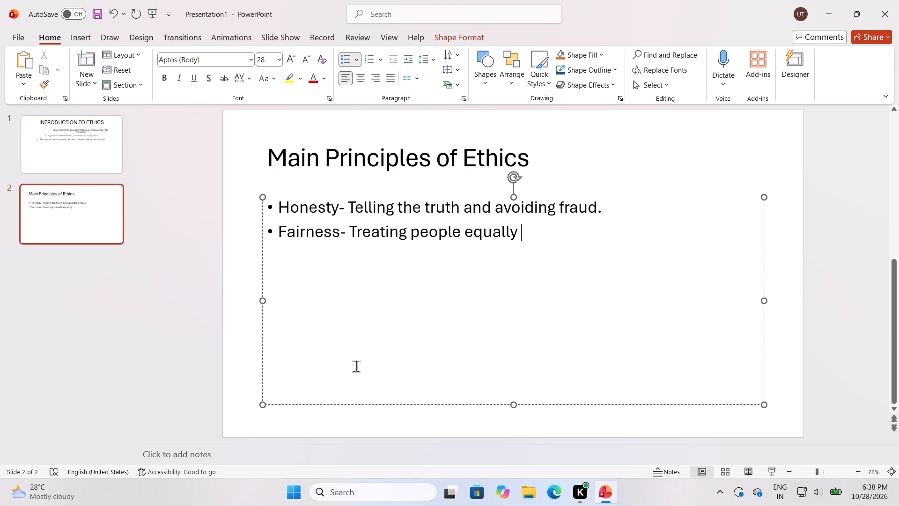
pyautogui.write('and')
pyautogui.press('space')
pyautogui.write('without')
pyautogui.press('space')
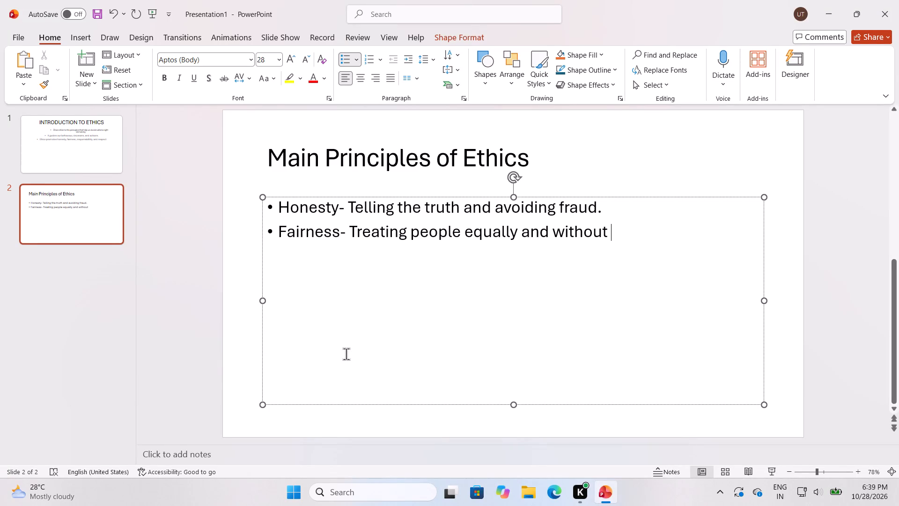
pyautogui.write('di')
pyautogui.write('scrim')
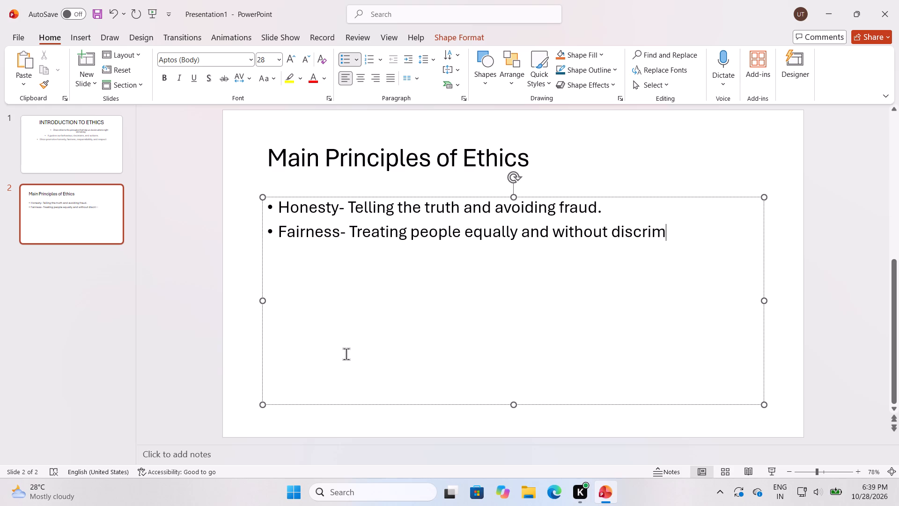
pyautogui.write('ination')
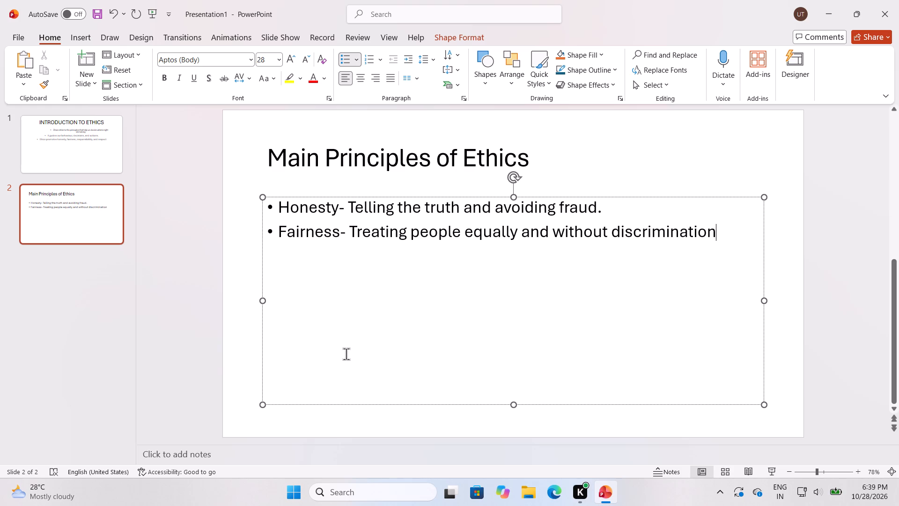
pyautogui.press('.')
# Add a third bullet reading "Responsibility- Accepting the consequences of our actions." below the Fairness bullet.
pyautogui.press('Return')
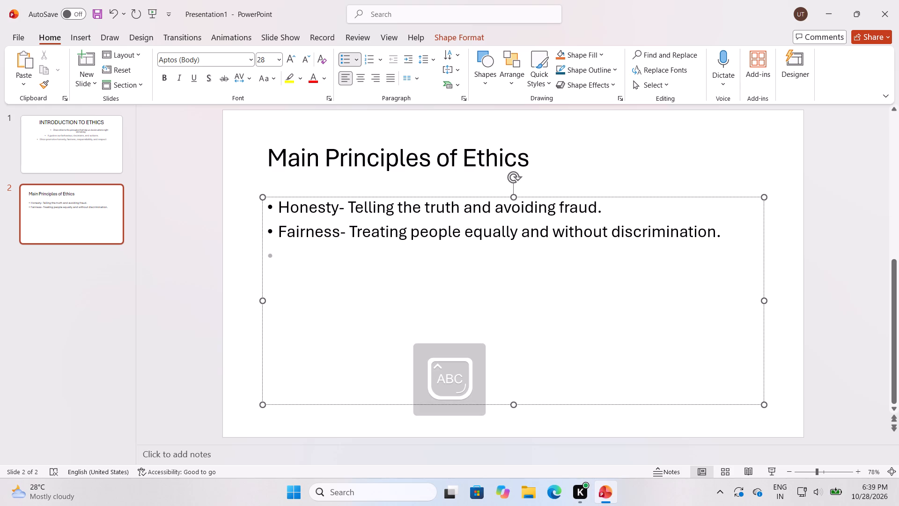
pyautogui.write('es')
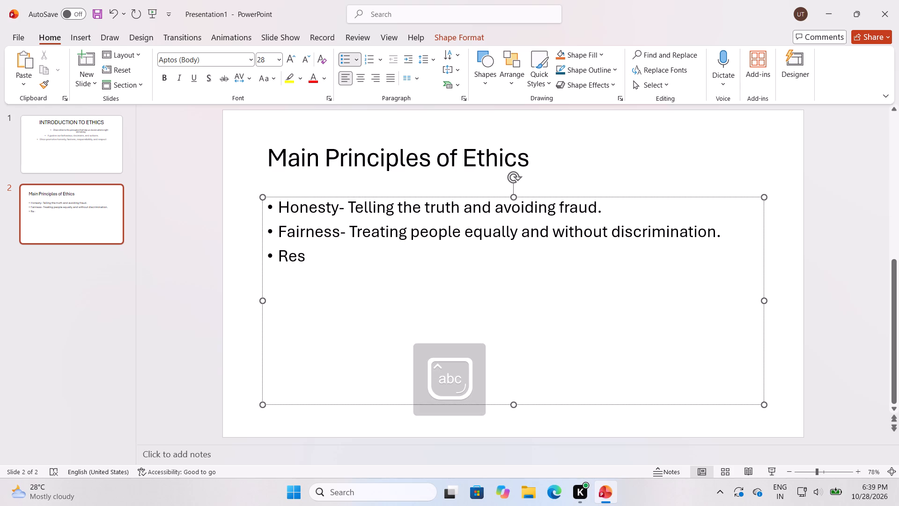
pyautogui.write('pon')
pyautogui.press('s')
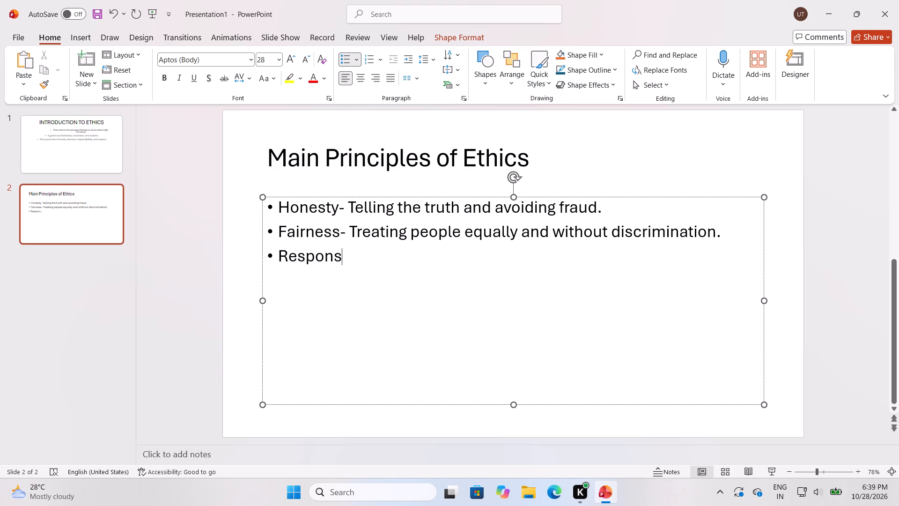
pyautogui.write('ibility-')
pyautogui.press('space')
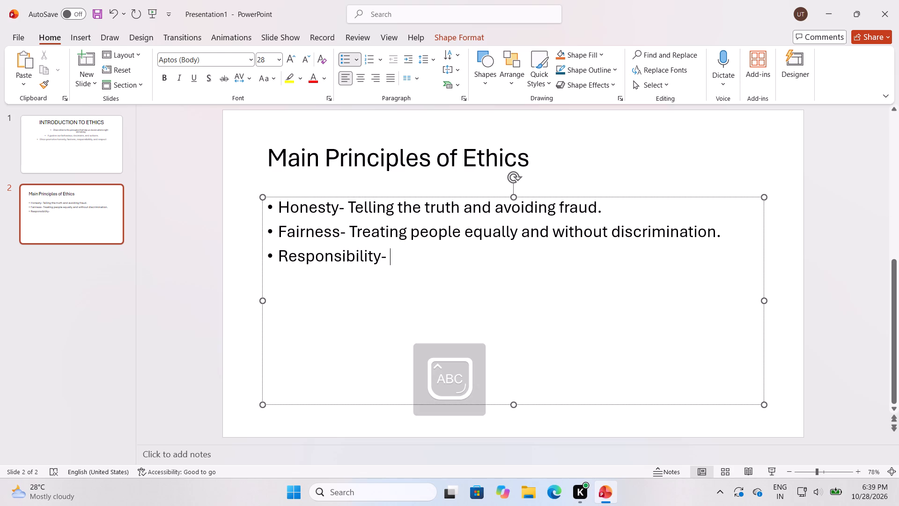
pyautogui.press('a')
pyautogui.write('ccepting')
pyautogui.press('space')
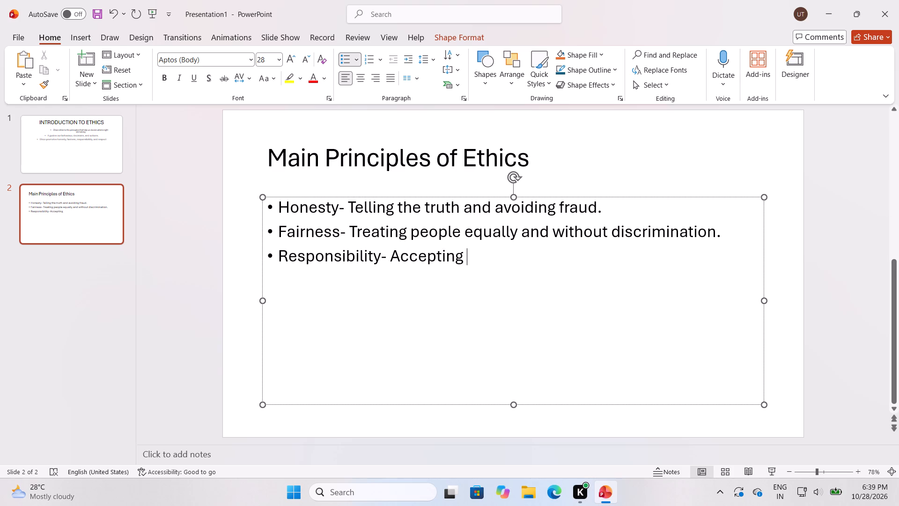
pyautogui.write('the')
pyautogui.press('space')
pyautogui.write('cons')
pyautogui.write('eq')
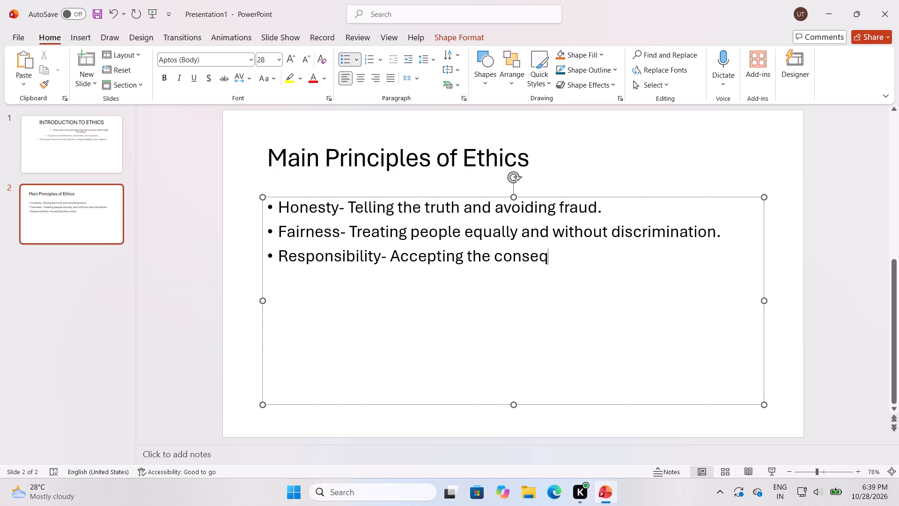
pyautogui.write('uen')
pyautogui.write('ces')
pyautogui.press('space')
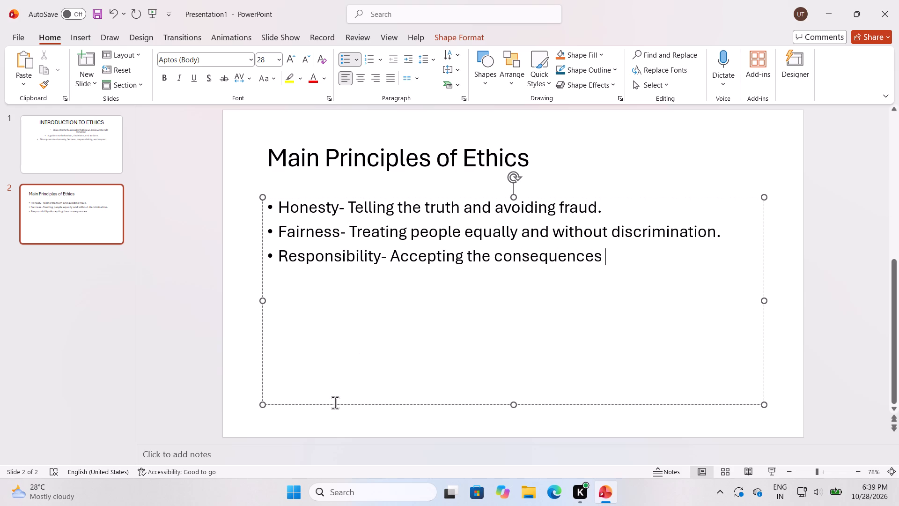
pyautogui.write('of our')
pyautogui.press('space')
pyautogui.write('act')
pyautogui.write('ons')
pyautogui.press('BackSpace')
pyautogui.press('BackSpace')
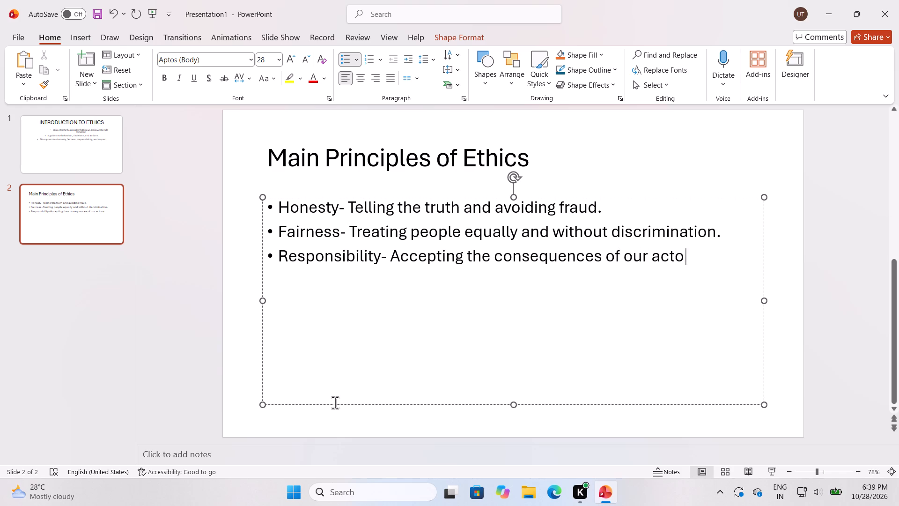
pyautogui.press('BackSpace')
pyautogui.write('ions')
pyautogui.press('.')
# Add a fourth bullet reading "Respect- Valuing the rights, opinions, and dignity of others." below the Responsibility bullet.
pyautogui.press('Return')
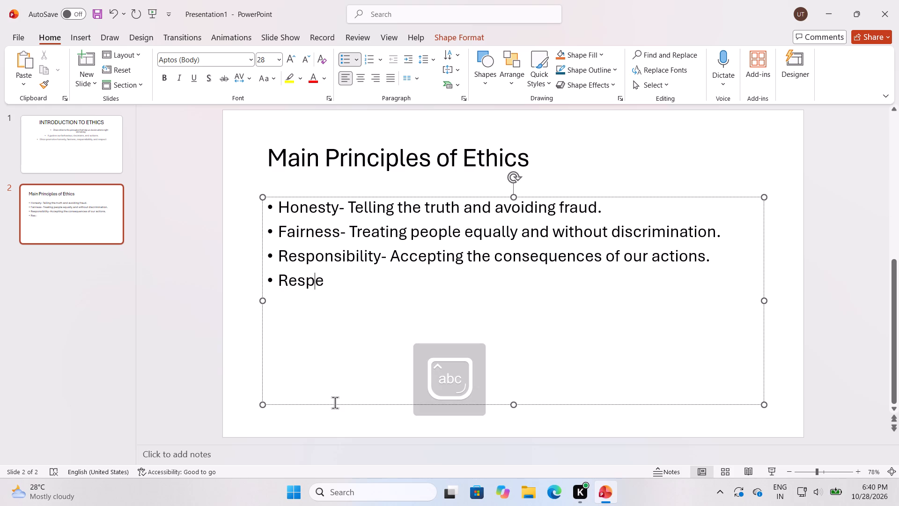
pyautogui.write('-')
pyautogui.press('space')
pyautogui.write('al')
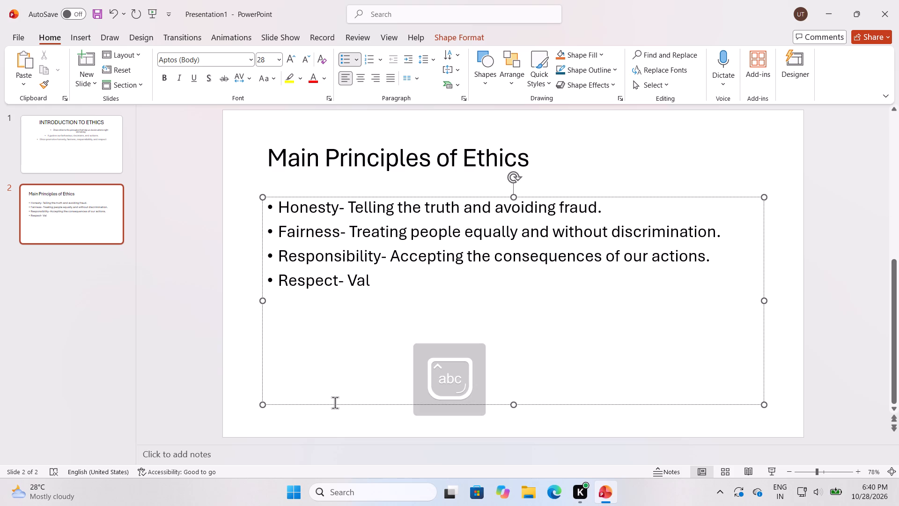
pyautogui.write('uing')
pyautogui.press('space')
pyautogui.write('the rights')
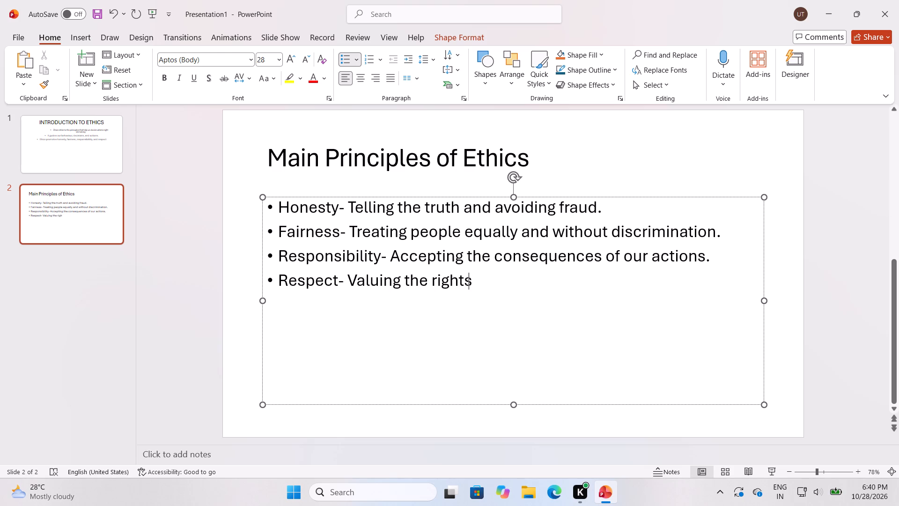
pyautogui.press('space')
pyautogui.press('BackSpace')
pyautogui.press('.')
pyautogui.press('BackSpace')
pyautogui.press(',')
pyautogui.press('space')
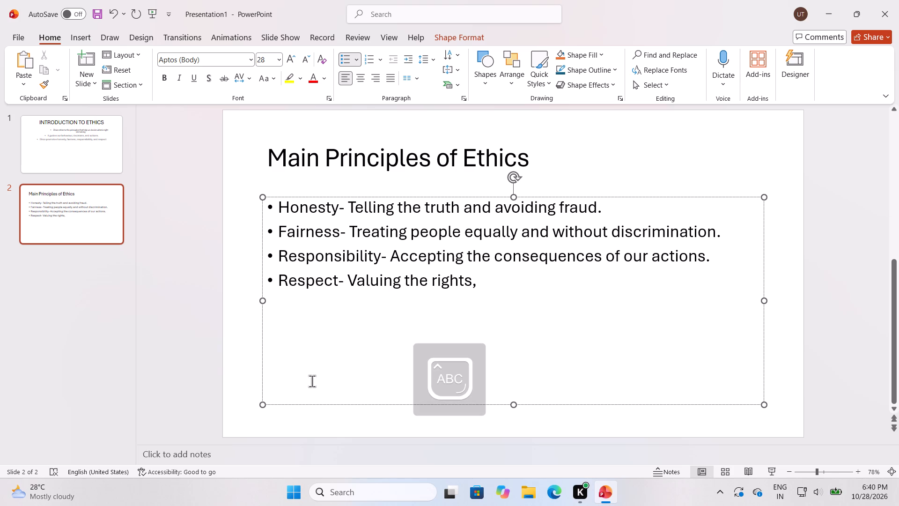
pyautogui.write('opinions')
pyautogui.press('space')
pyautogui.press('BackSpace')
pyautogui.write(',')
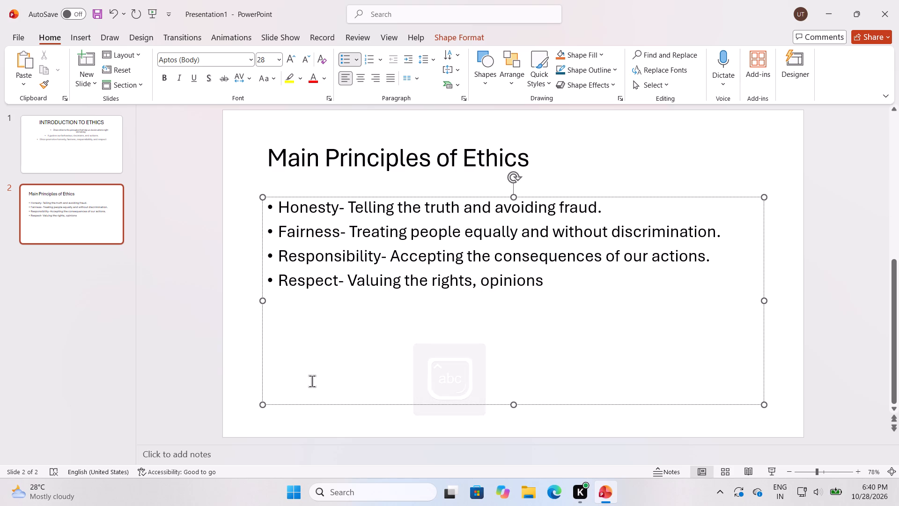
pyautogui.press('space')
pyautogui.write('and')
pyautogui.press('space')
pyautogui.write('dignity')
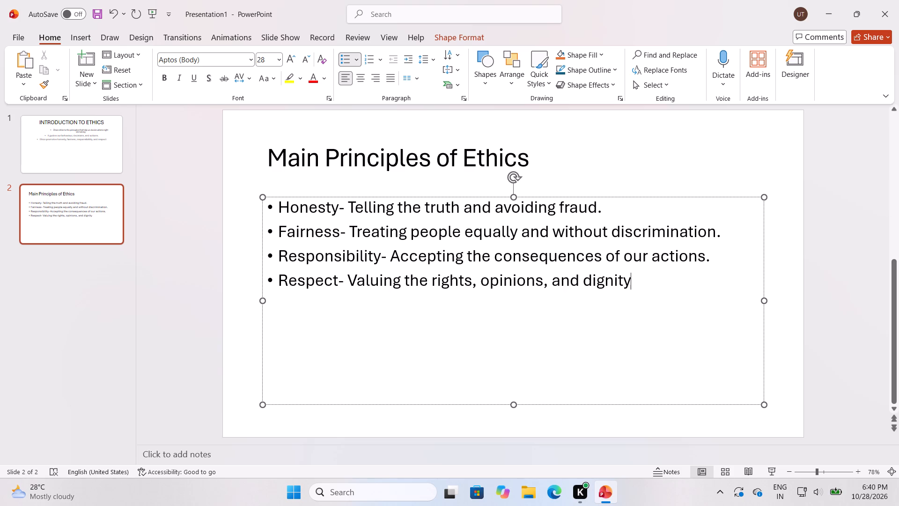
pyautogui.press('space')
pyautogui.write('of others')
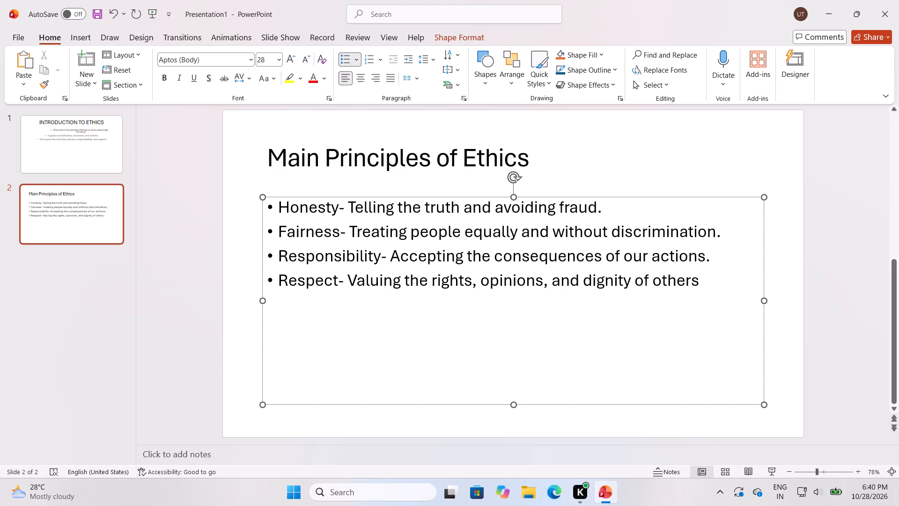
pyautogui.press(',')
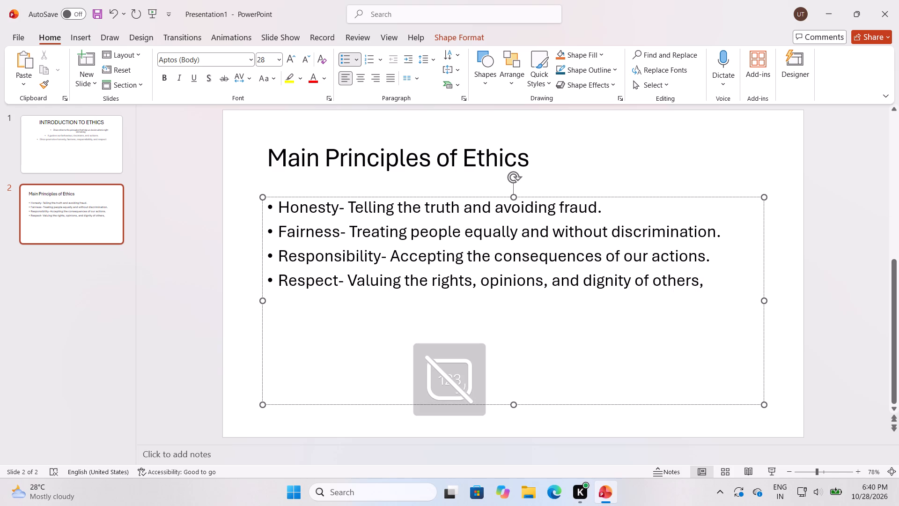
pyautogui.press('BackSpace')
pyautogui.press('.')
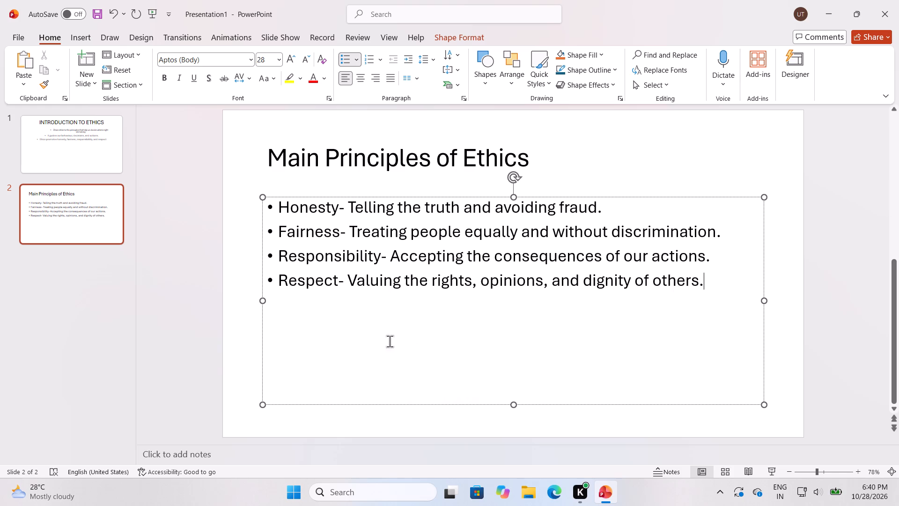
# Format the second slide's title "Main Principles of Ethics" as bold, italic and shadowed text in standard red.
pyautogui.moveTo(265, 154); pyautogui.dragTo(340, 163)
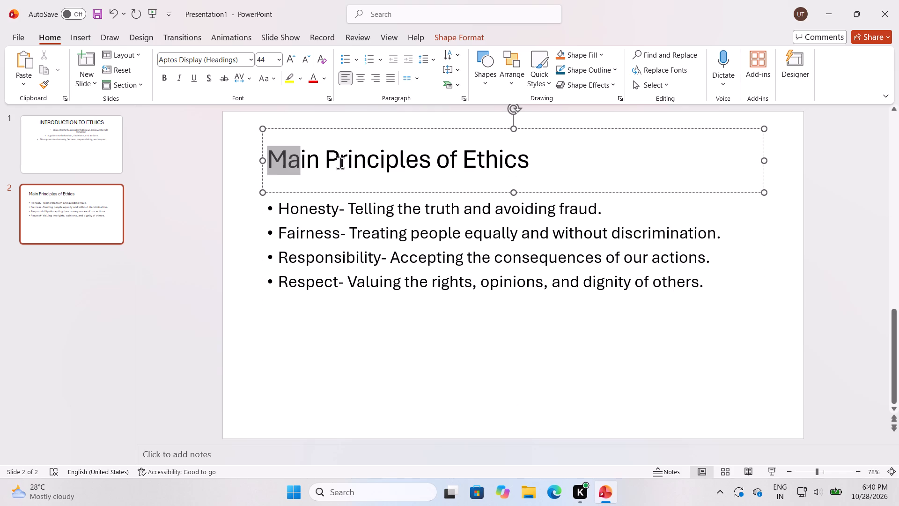
pyautogui.moveTo(340, 163); pyautogui.dragTo(518, 155)
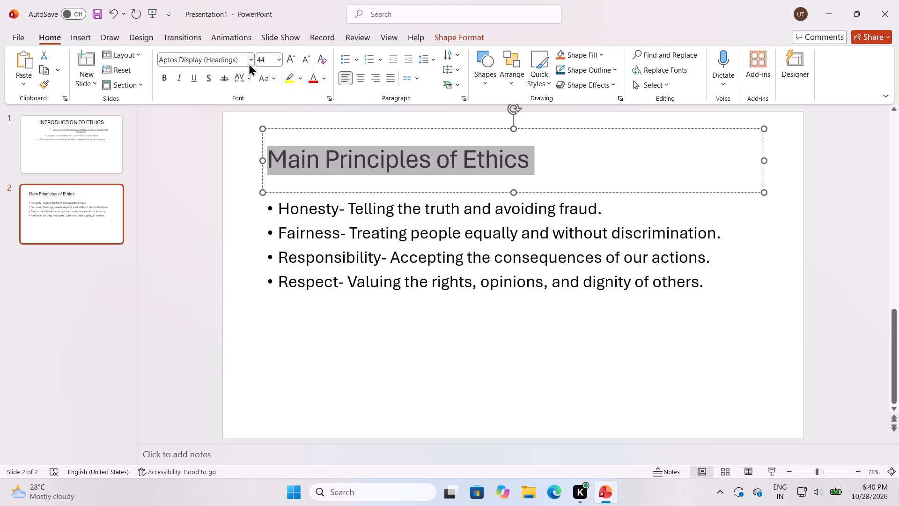
pyautogui.click(166, 82)
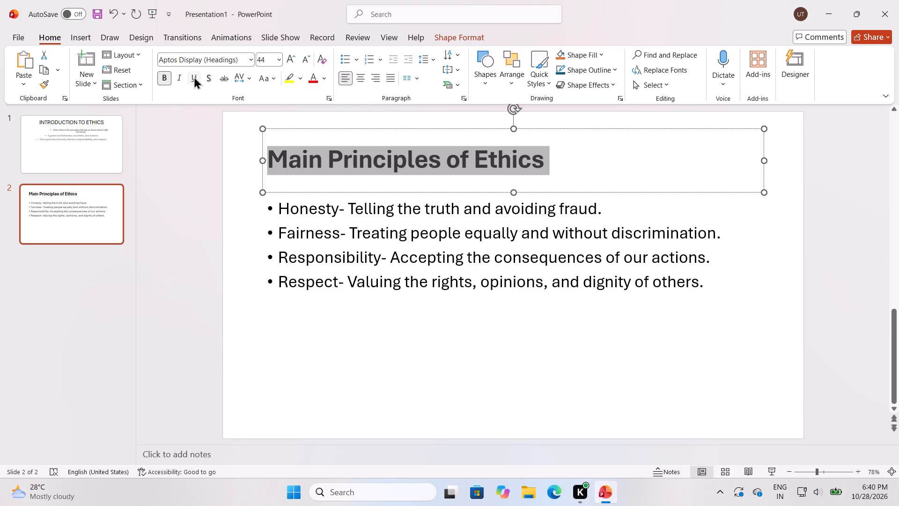
pyautogui.click(179, 78)
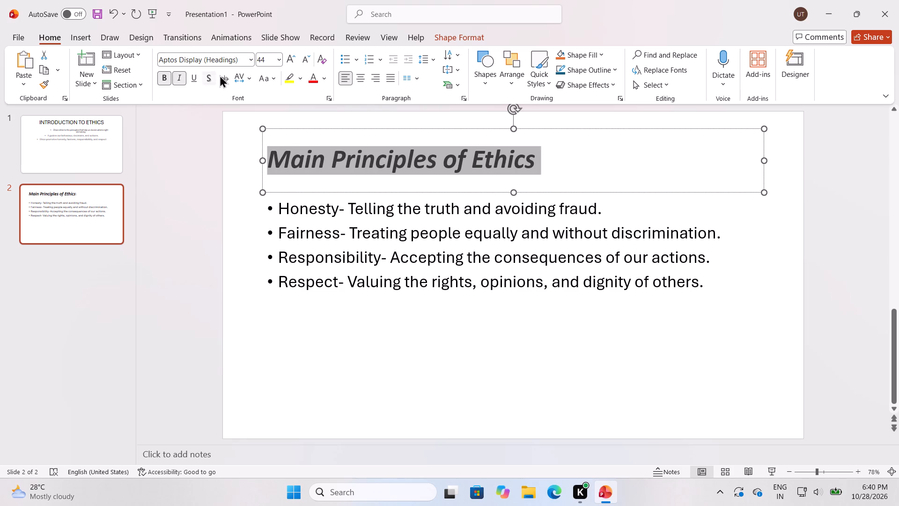
pyautogui.click(211, 78)
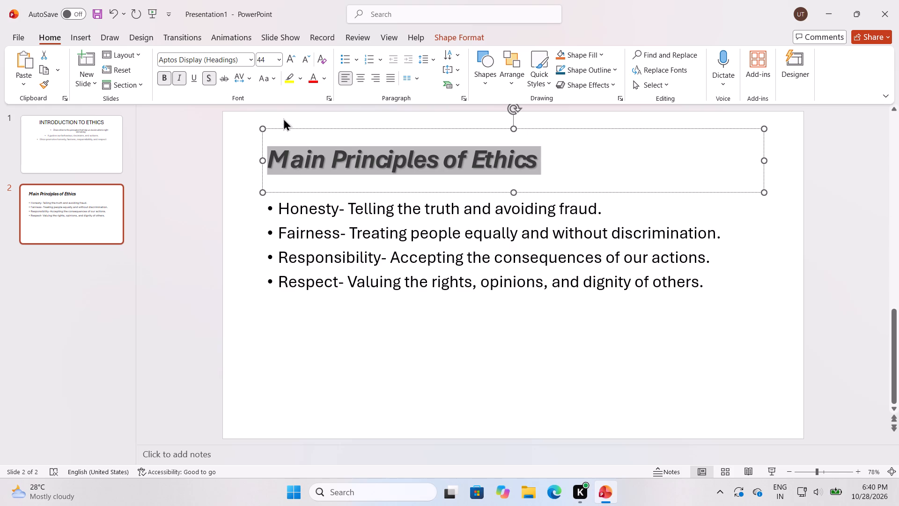
pyautogui.click(320, 78)
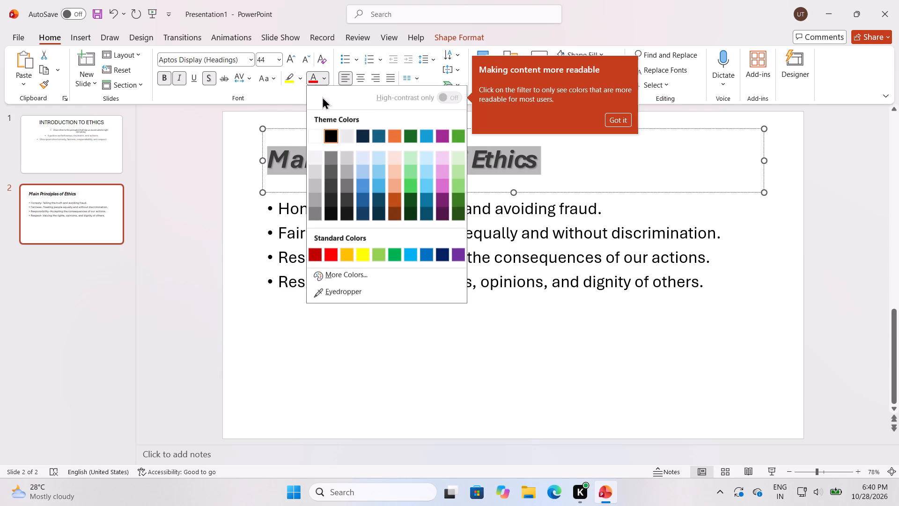
pyautogui.click(331, 255)
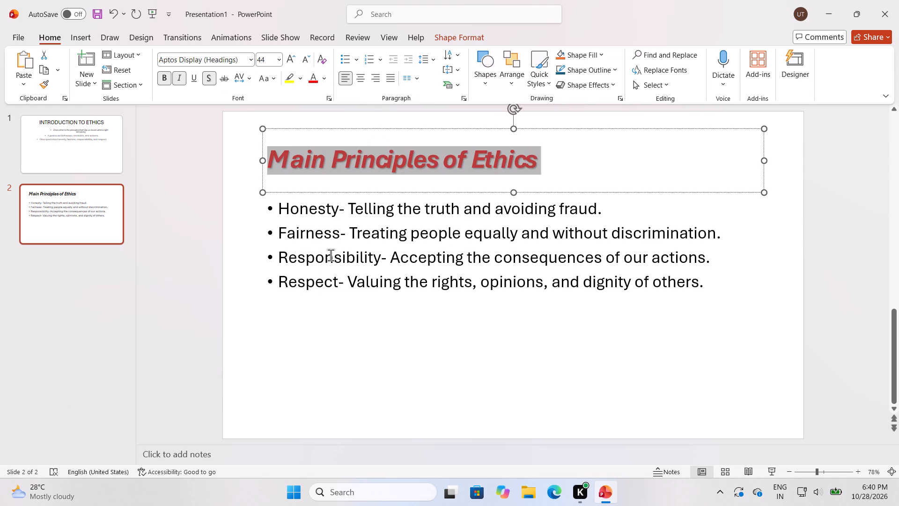
# Format all four bullets on the second slide as bold and italic.
pyautogui.moveTo(277, 208); pyautogui.dragTo(336, 246)
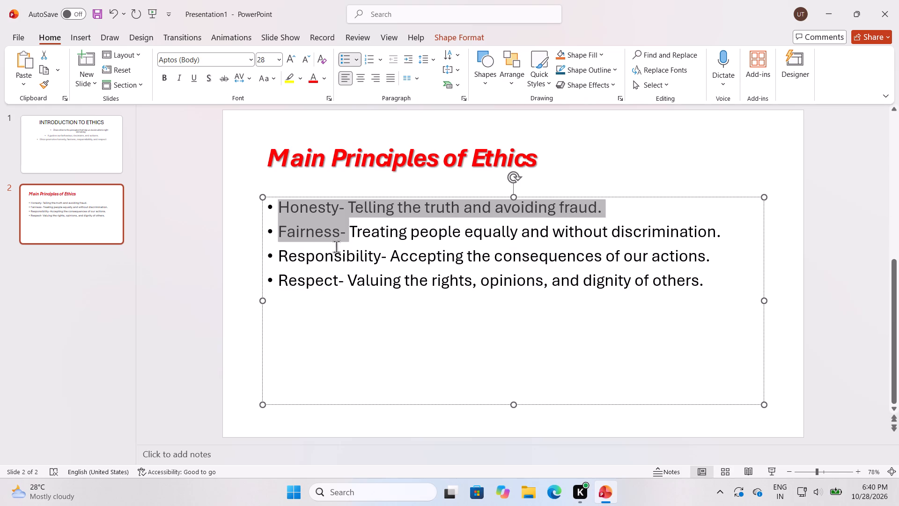
pyautogui.moveTo(336, 246); pyautogui.dragTo(635, 288)
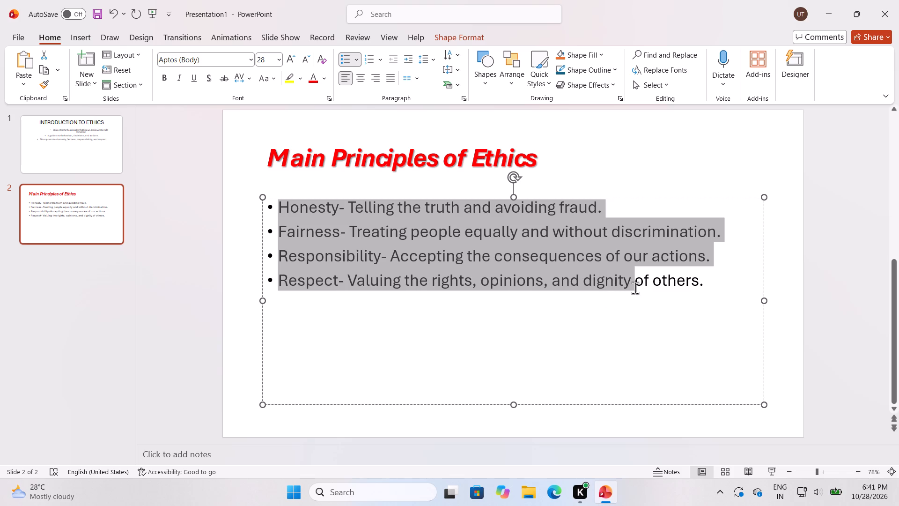
pyautogui.moveTo(635, 288); pyautogui.dragTo(732, 281)
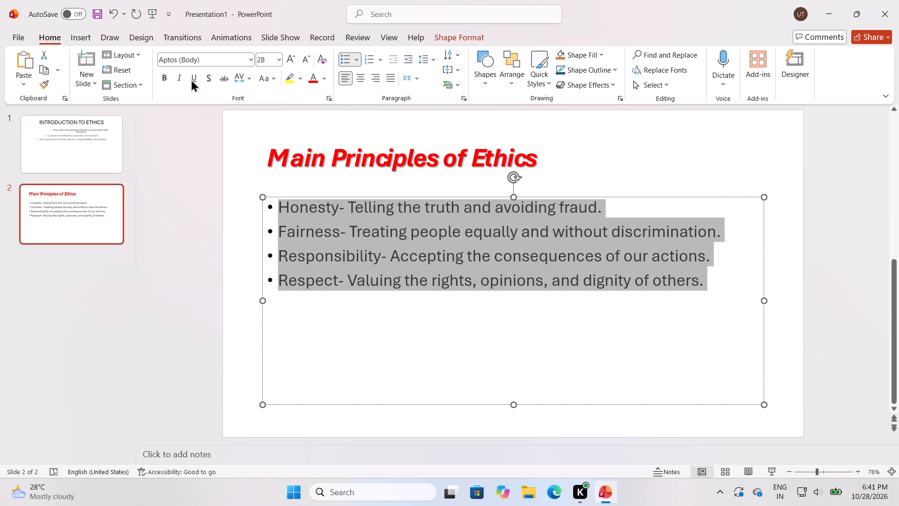
pyautogui.click(161, 77)
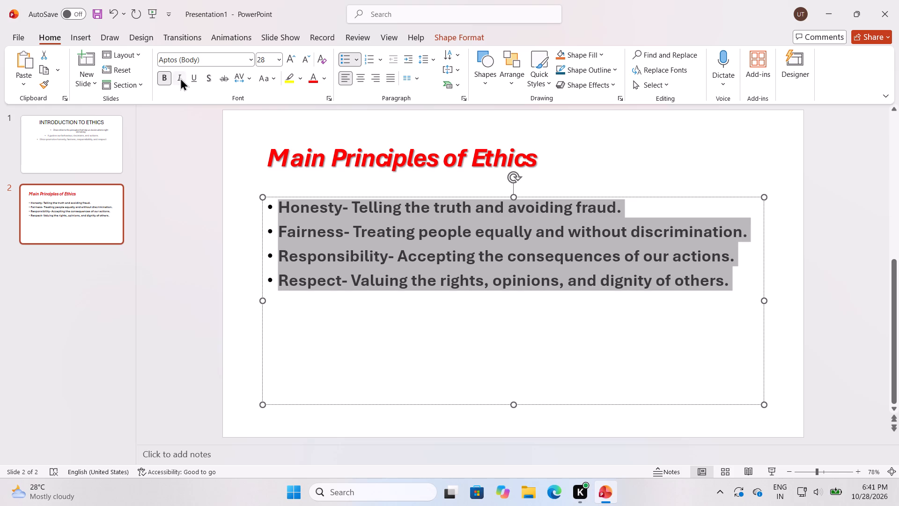
pyautogui.click(181, 78)
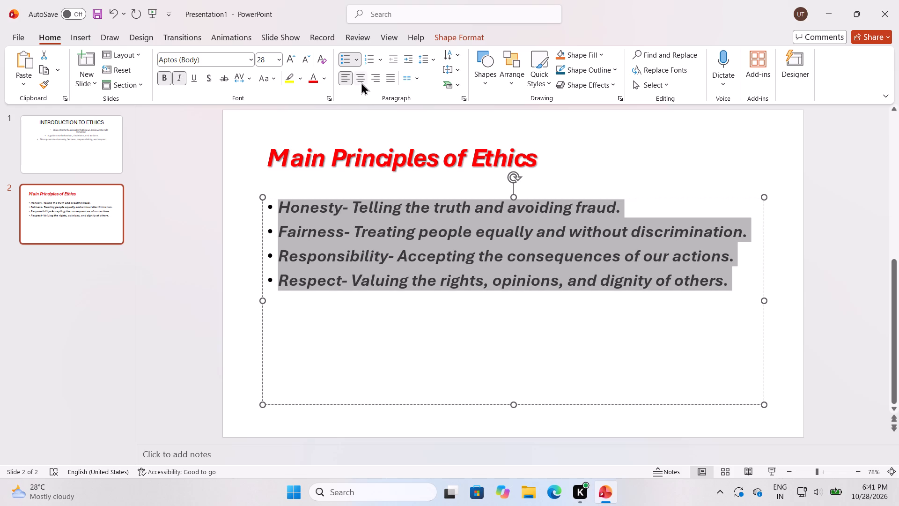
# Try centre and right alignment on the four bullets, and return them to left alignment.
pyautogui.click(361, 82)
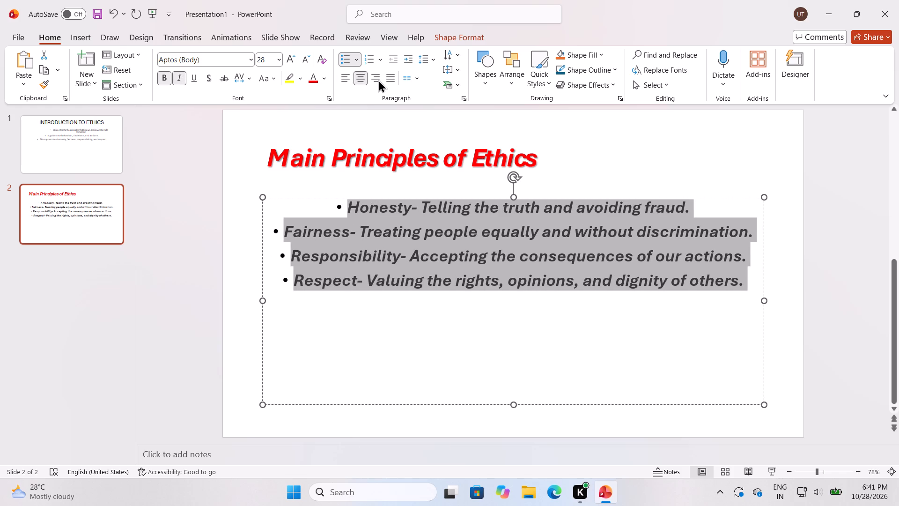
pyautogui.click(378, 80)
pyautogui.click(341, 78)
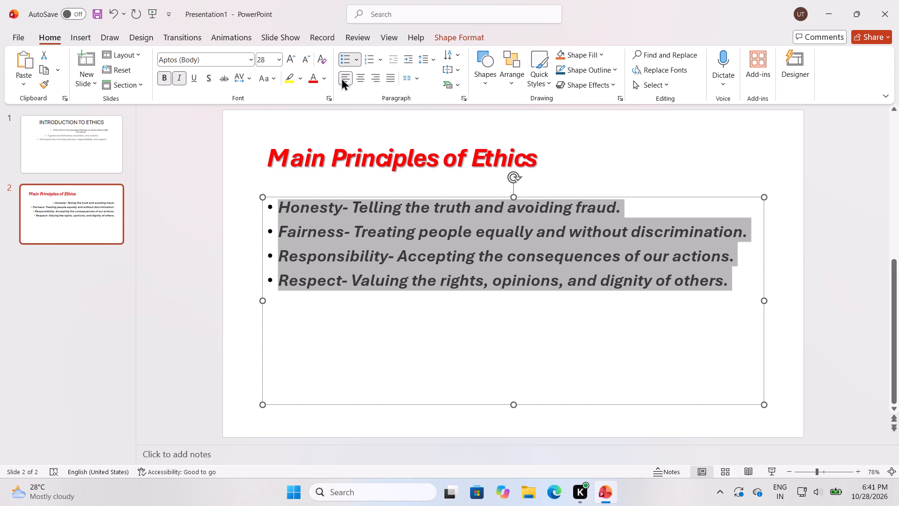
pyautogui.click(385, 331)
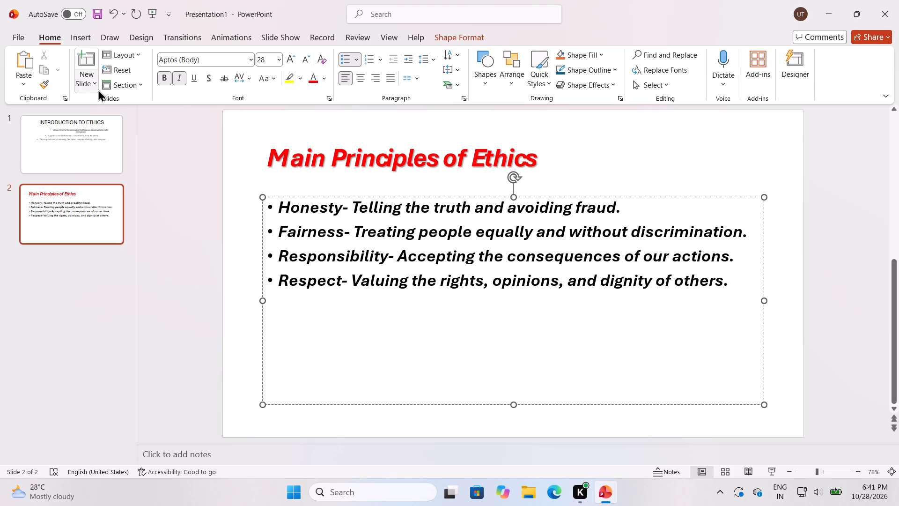
# Add a third slide with the Title and Content layout.
pyautogui.click(97, 88)
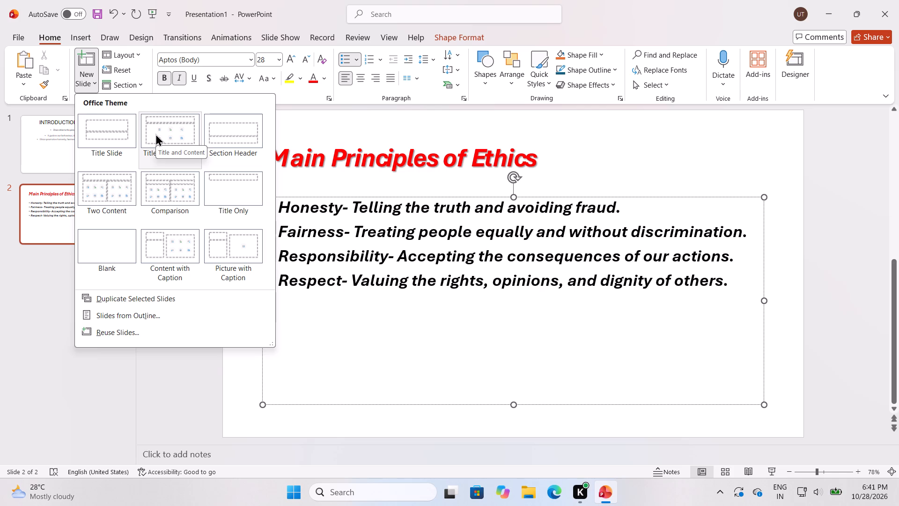
pyautogui.click(155, 134)
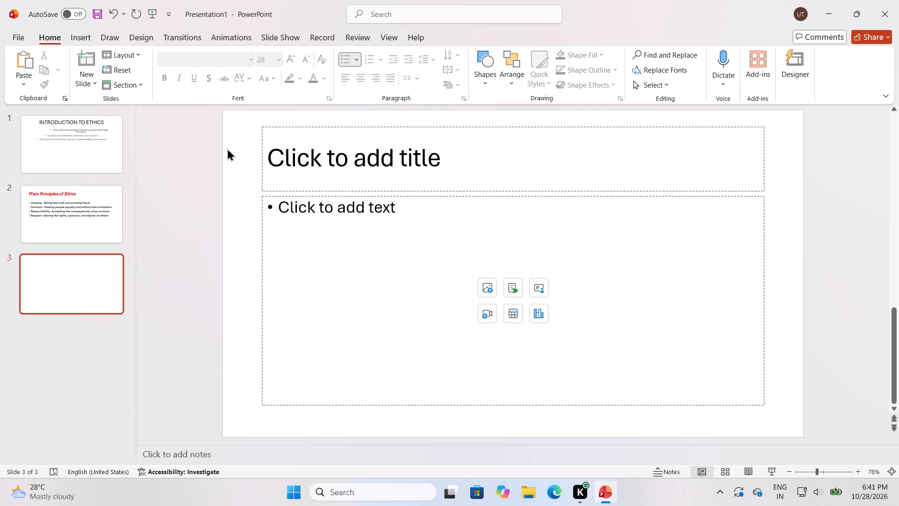
# Enter "Types of Ethics" as the third slide's title.
pyautogui.click(322, 152)
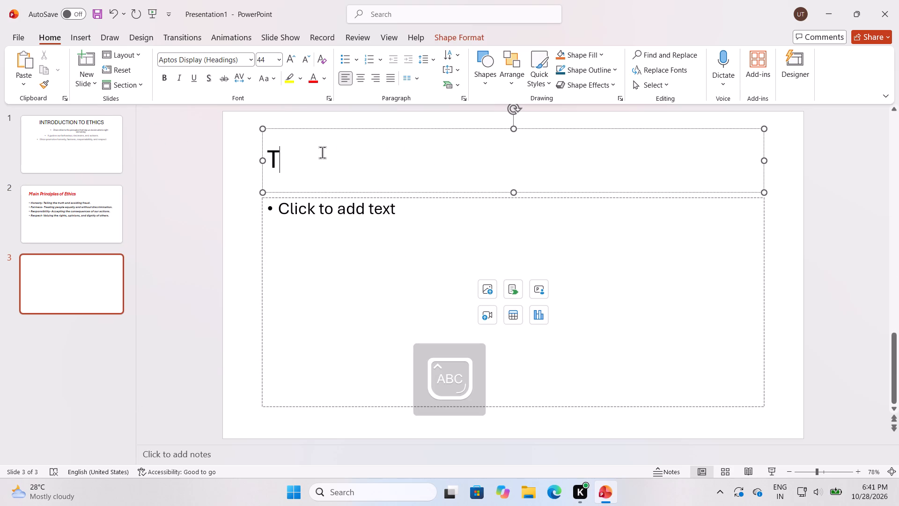
pyautogui.write('ypes')
pyautogui.press('space')
pyautogui.write('of')
pyautogui.press('space')
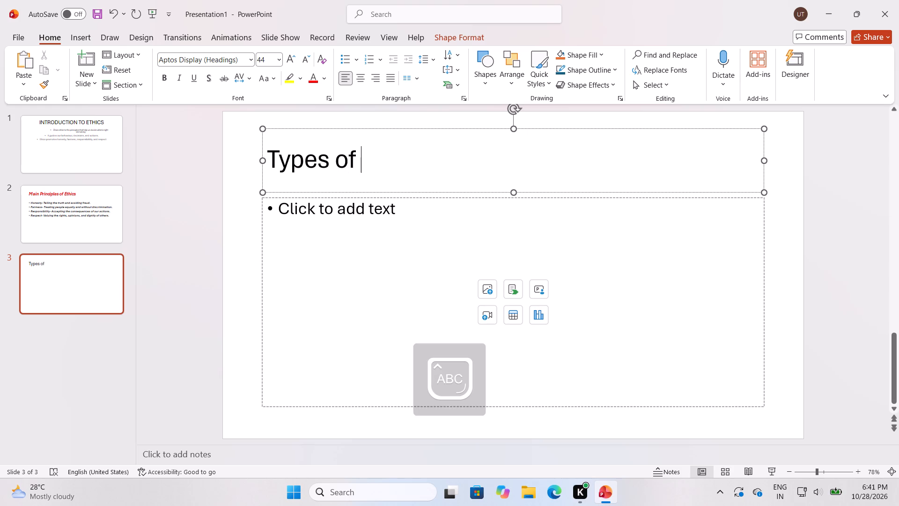
pyautogui.write('thics')
pyautogui.press('space')
# Remove the bullet from the first line of the third slide's content placeholder, leaving the line empty.
pyautogui.click(314, 214)
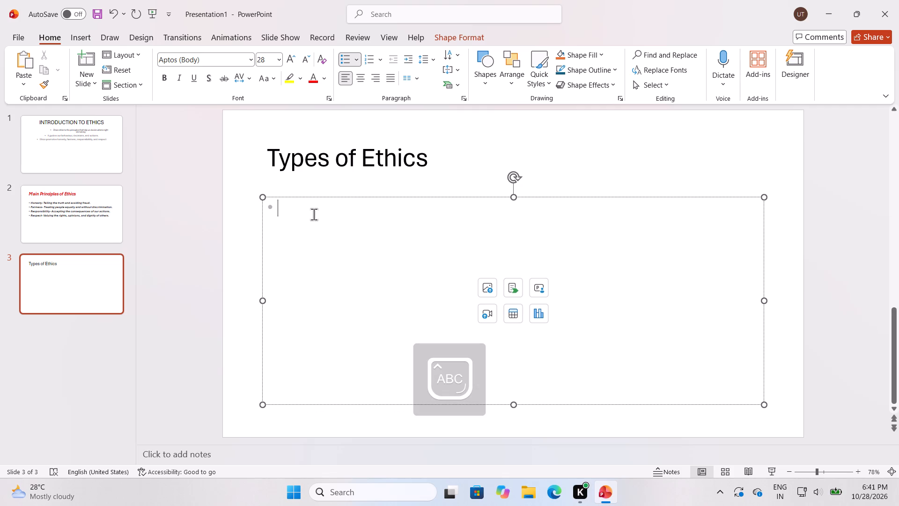
pyautogui.press('End')
pyautogui.press('End')
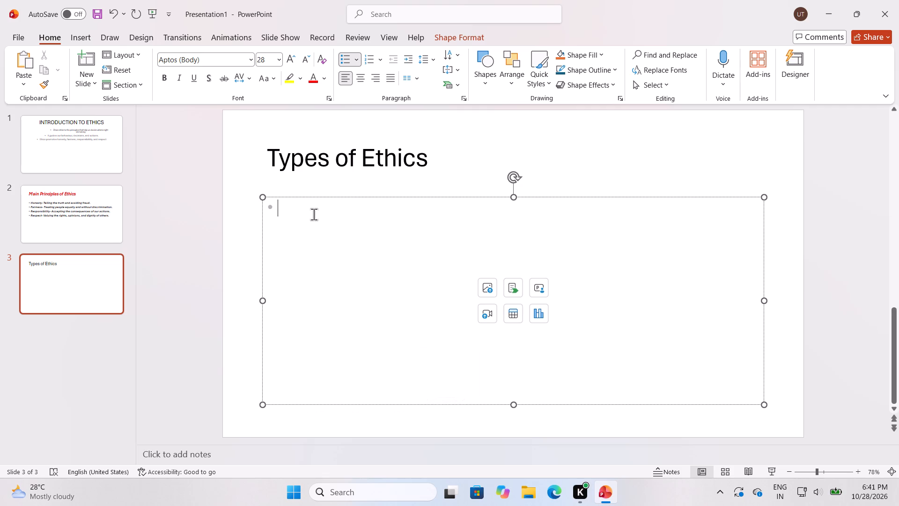
pyautogui.press('1')
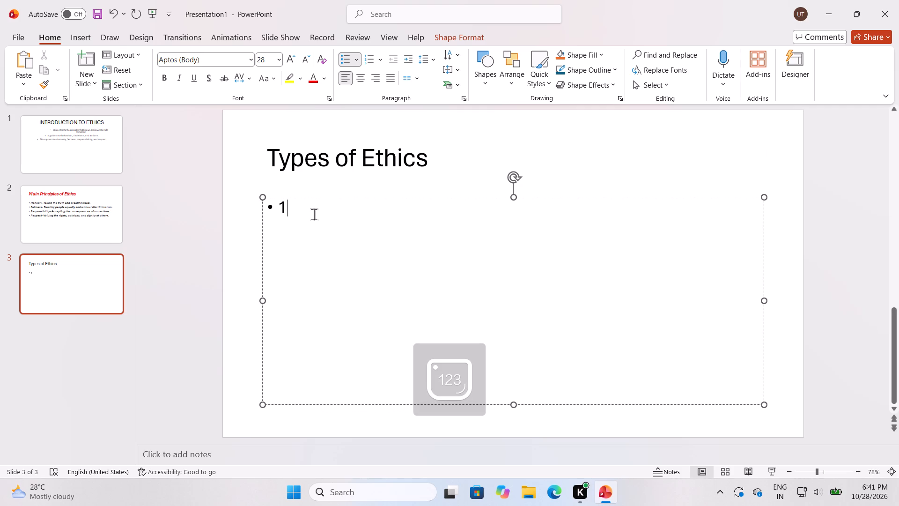
pyautogui.press('-')
pyautogui.press('BackSpace')
pyautogui.press('BackSpace')
pyautogui.press('BackSpace')
pyautogui.press('BackSpace')
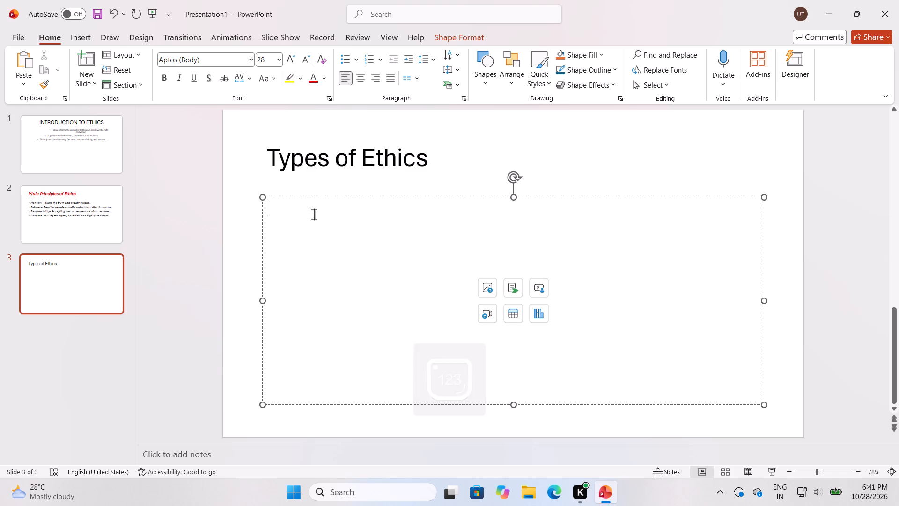
# Enter "1- Personal ethics= Principles followed in daily life" as the first line of the third slide's content.
pyautogui.press('1')
pyautogui.write('-')
pyautogui.press('space')
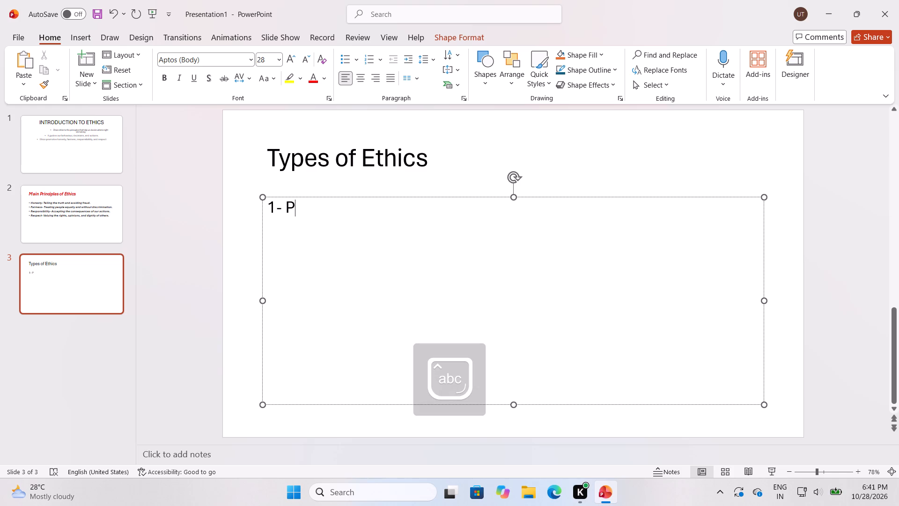
pyautogui.write('er')
pyautogui.write('sonal')
pyautogui.press('space')
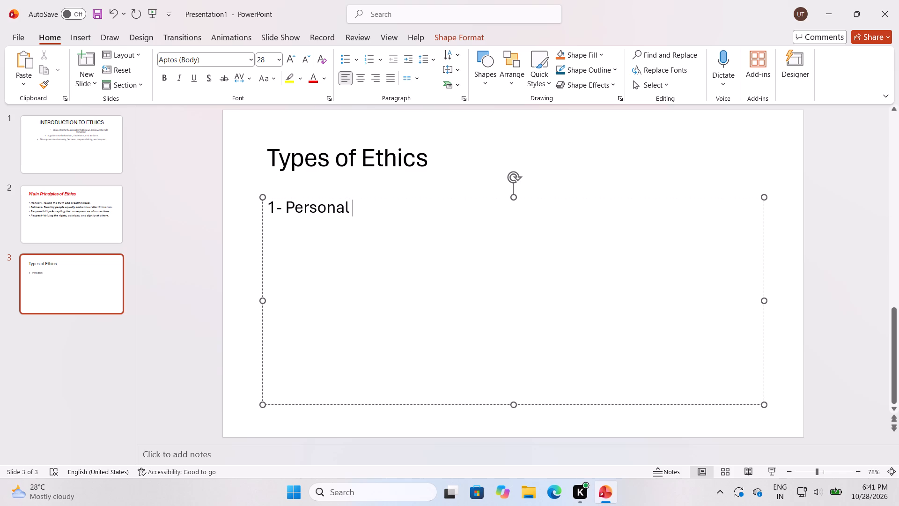
pyautogui.write('ethics')
pyautogui.press('=')
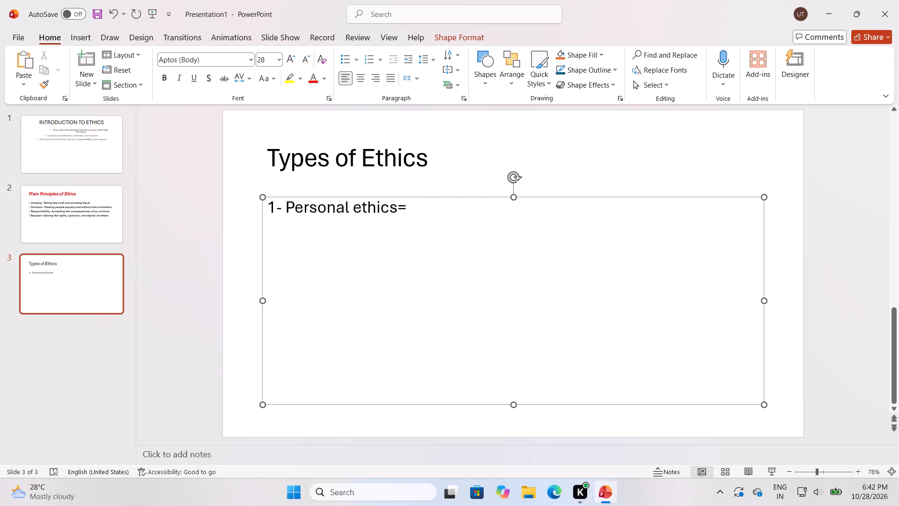
pyautogui.press('space')
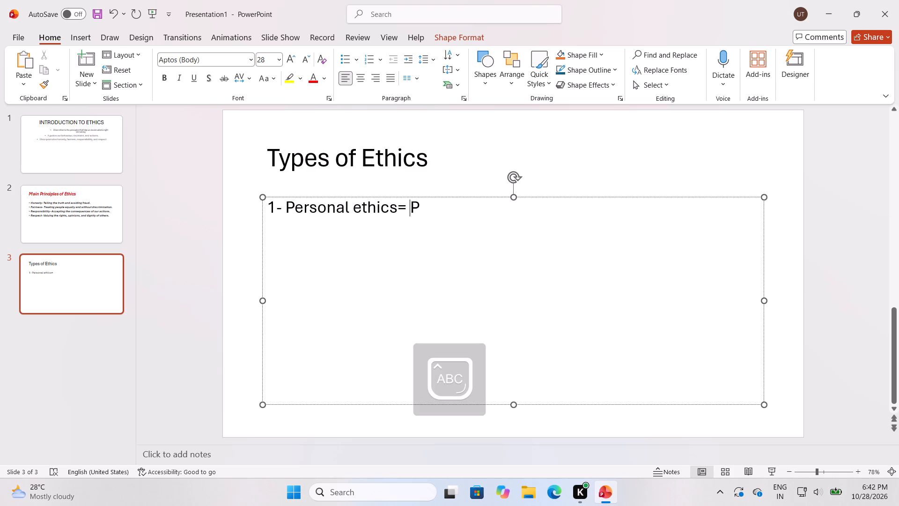
pyautogui.write('rin')
pyautogui.write('ciples')
pyautogui.press('space')
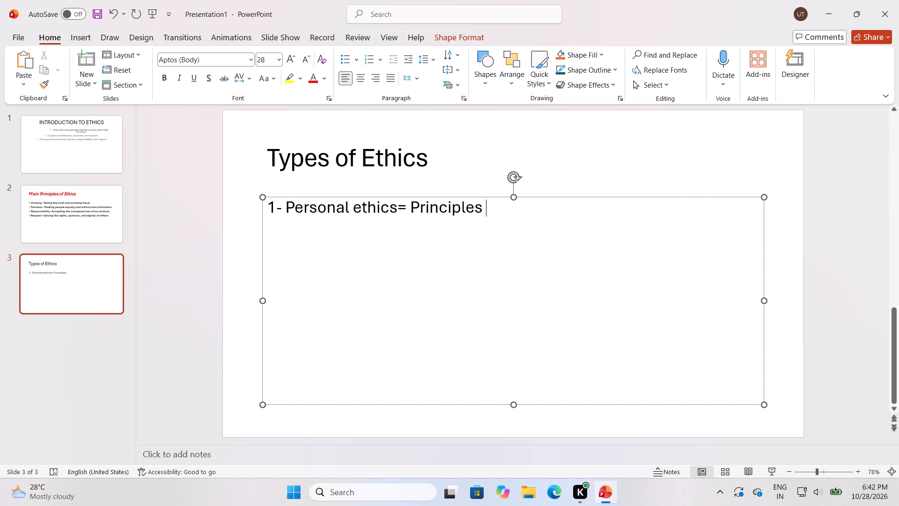
pyautogui.write('followed')
pyautogui.press('space')
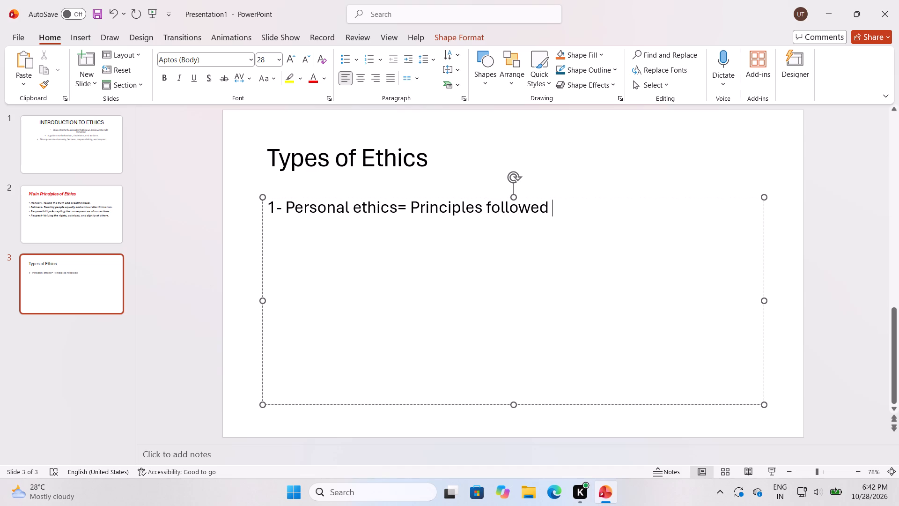
pyautogui.write('in daily')
pyautogui.press('space')
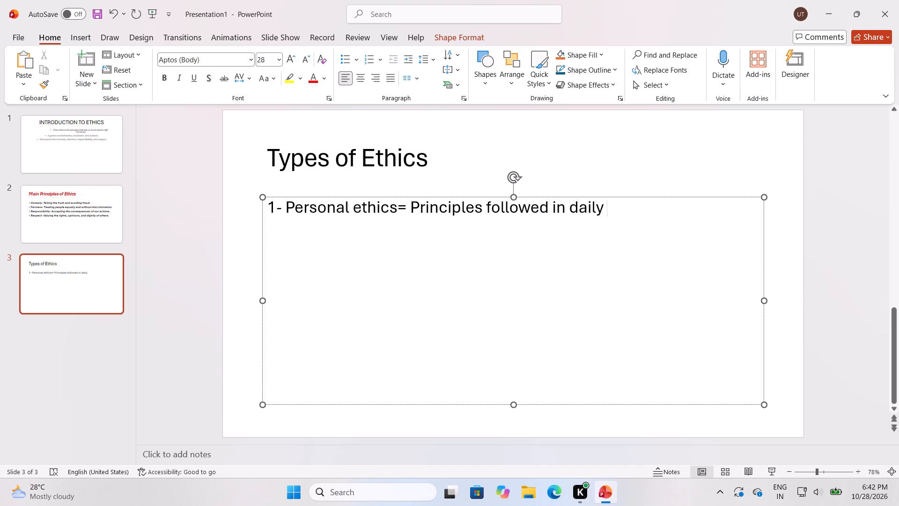
pyautogui.write('life')
# Add "2- Professional ethics= Standards followed at work" as the second line of the third slide's content.
pyautogui.press('Return')
pyautogui.press('2')
pyautogui.write('-')
pyautogui.press('space')
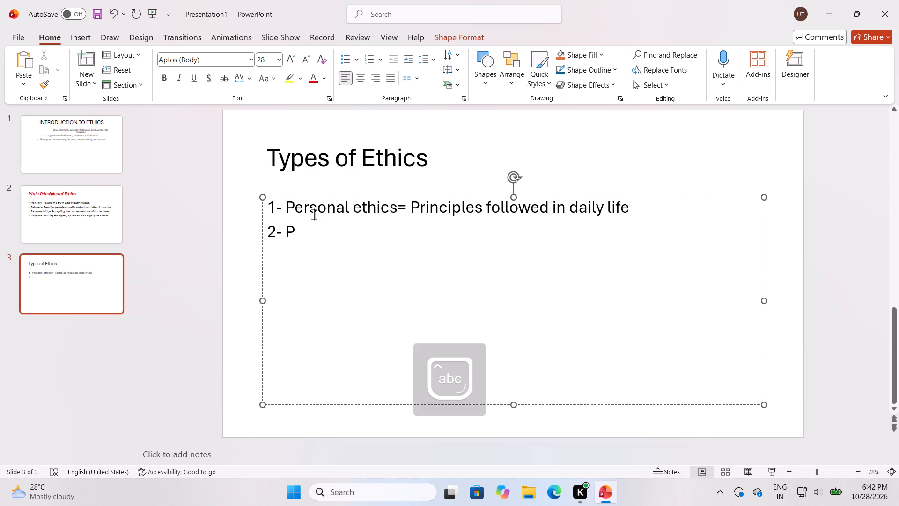
pyautogui.write('ro')
pyautogui.press('f')
pyautogui.write('ess')
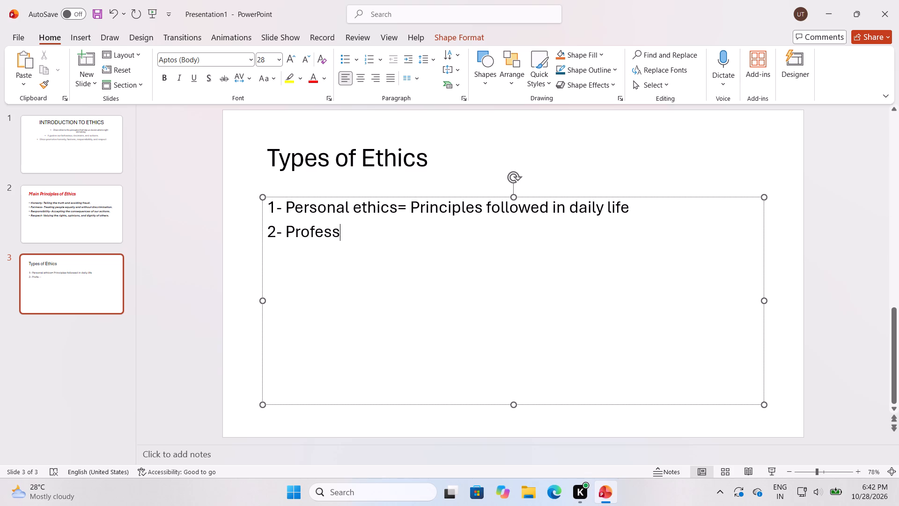
pyautogui.write('ional')
pyautogui.press('space')
pyautogui.write('et')
pyautogui.write('hics')
pyautogui.write('=')
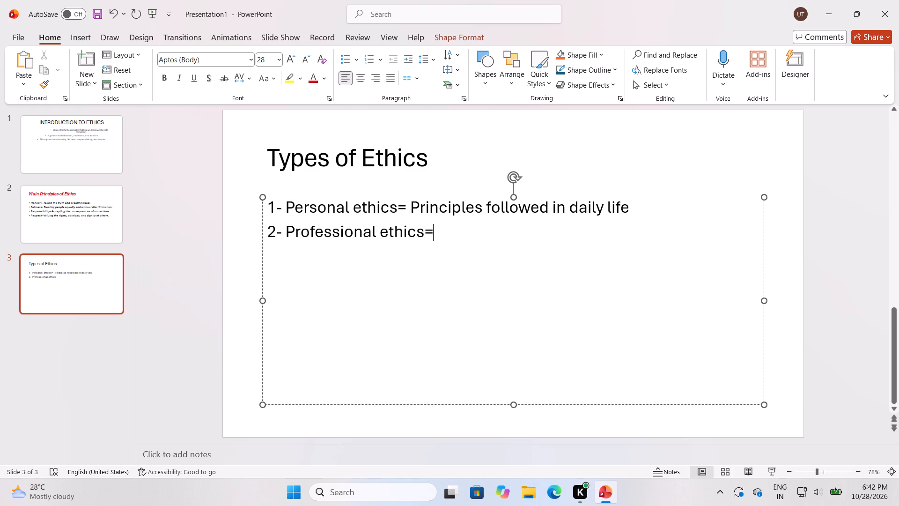
pyautogui.press('space')
pyautogui.press('space')
pyautogui.press('BackSpace')
pyautogui.write('tanad')
pyautogui.press('BackSpace')
pyautogui.press('BackSpace')
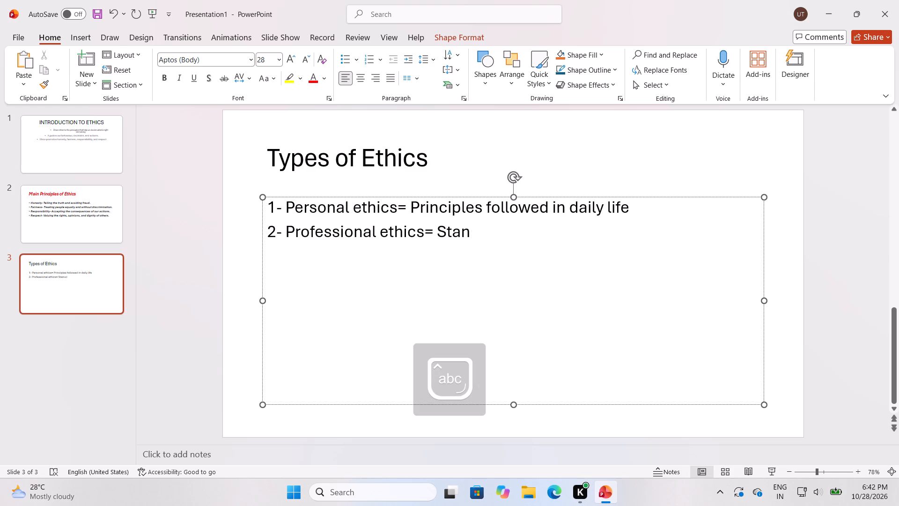
pyautogui.write('dars')
pyautogui.press('BackSpace')
pyautogui.write('da')
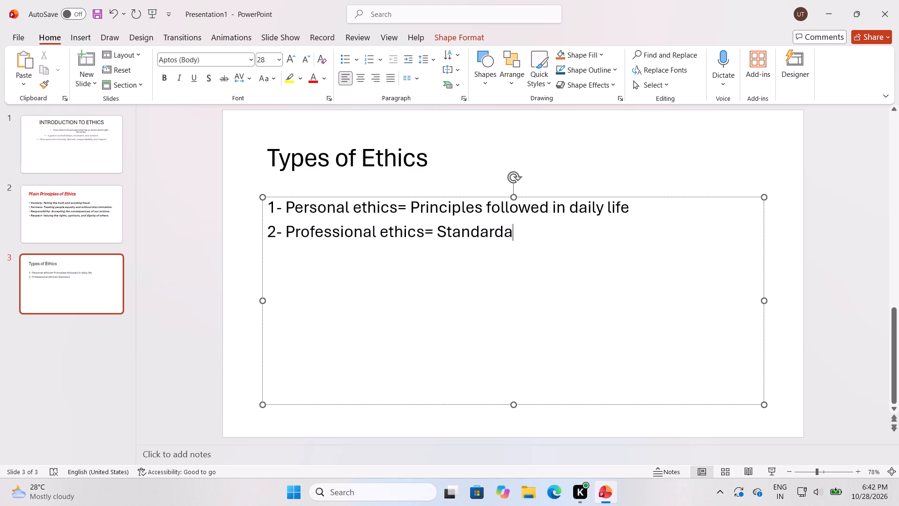
pyautogui.press('BackSpace')
pyautogui.write('s')
pyautogui.press('space')
pyautogui.write('follo')
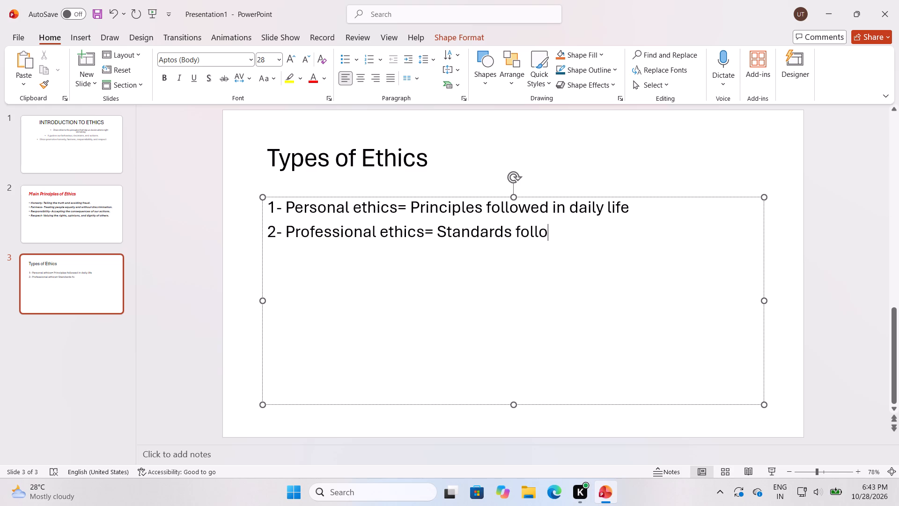
pyautogui.write('wed')
pyautogui.press('space')
pyautogui.write('at w')
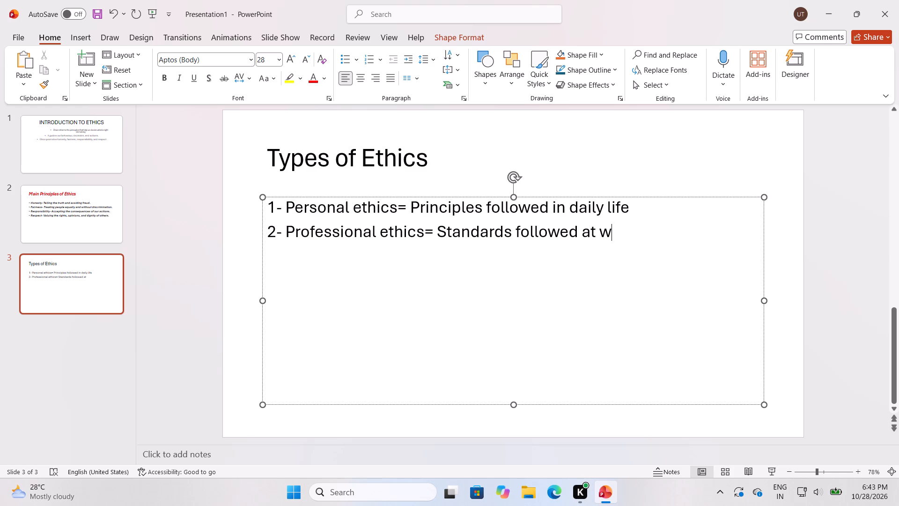
pyautogui.write('ork')
# Add "3- Business ethics = Moral principles followed by companies." as the third line of the slide's content.
pyautogui.press('Return')
pyautogui.press('3')
pyautogui.write('-')
pyautogui.press('space')
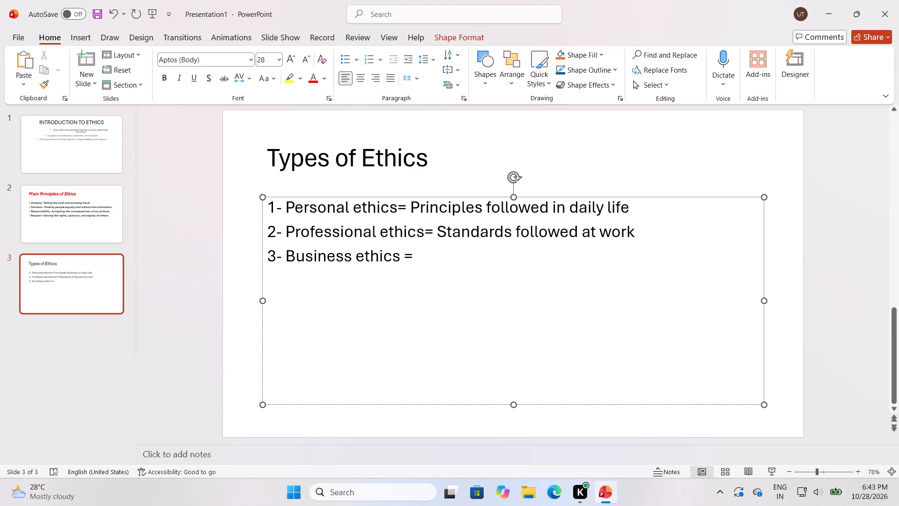
pyautogui.write('MO')
pyautogui.press('BackSpace')
pyautogui.write('oral')
pyautogui.press('space')
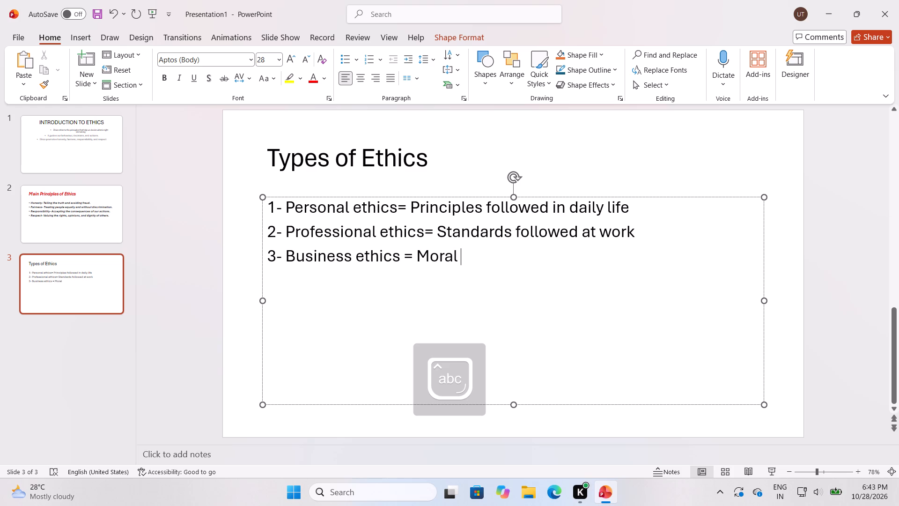
pyautogui.write('principles')
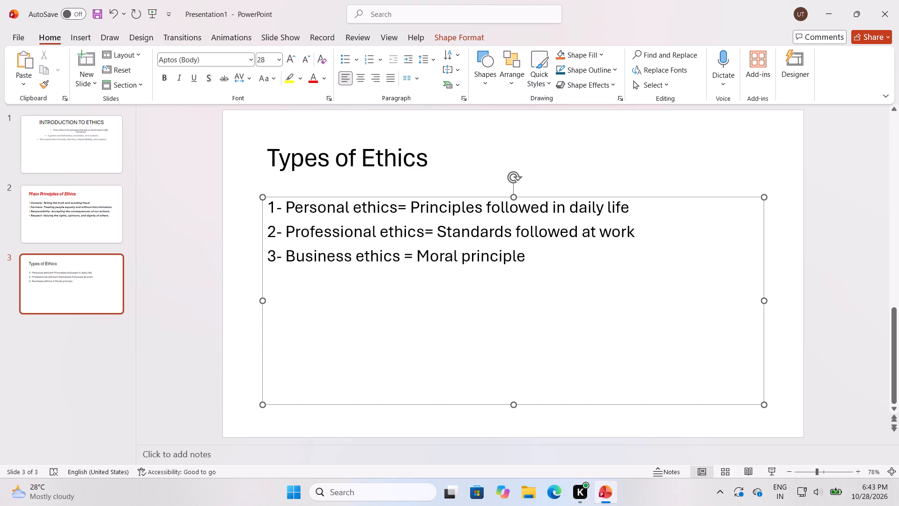
pyautogui.press('space')
pyautogui.write('follo')
pyautogui.write('we')
pyautogui.press('s')
pyautogui.press('BackSpace')
pyautogui.write('d')
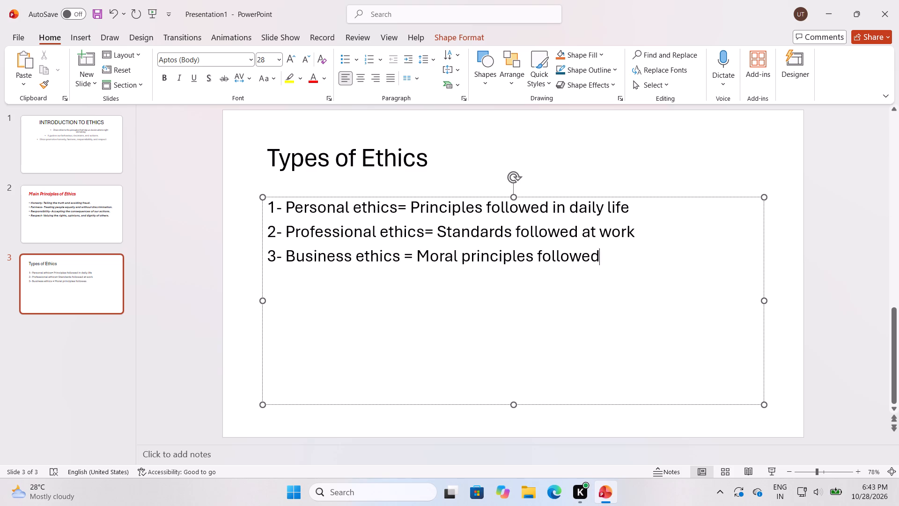
pyautogui.press('space')
pyautogui.write('by')
pyautogui.press('space')
pyautogui.write('companies')
pyautogui.press('space')
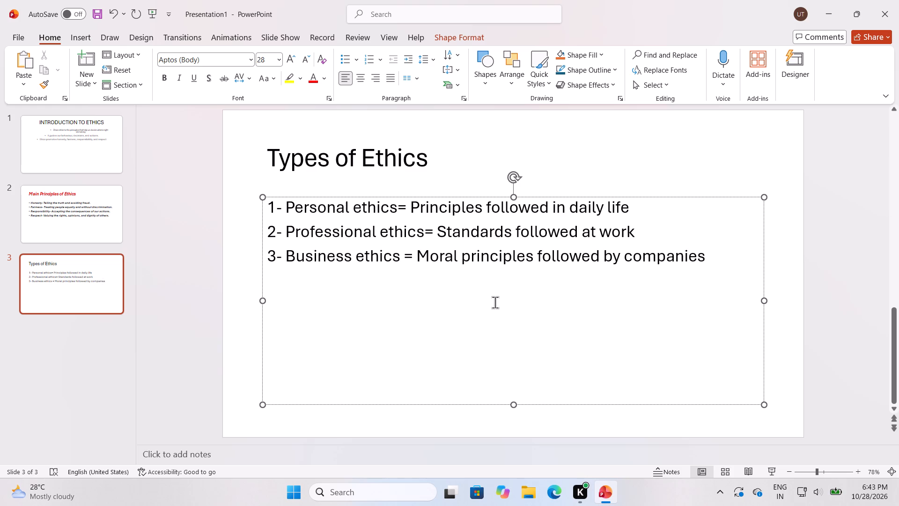
pyautogui.press('BackSpace')
pyautogui.press('.')
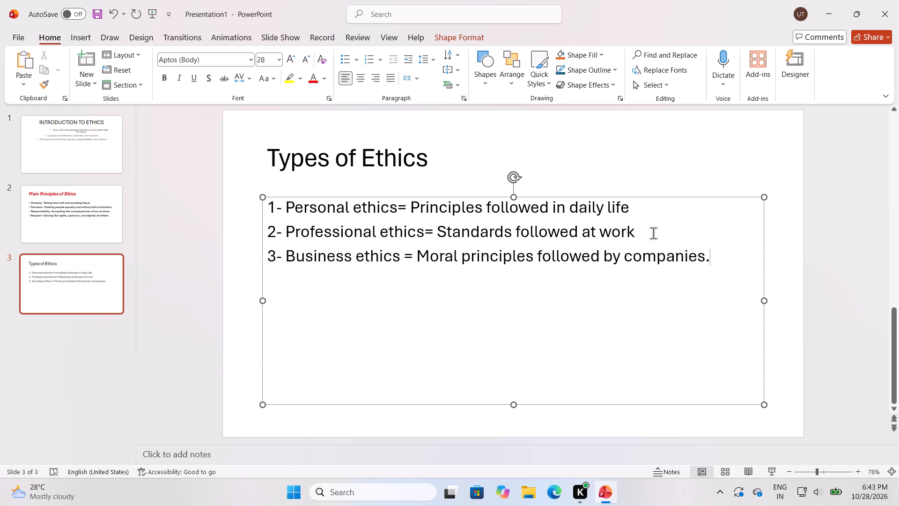
# Add a full stop at the end of the professional ethics and personal ethics lines.
pyautogui.click(653, 233)
pyautogui.press('.')
pyautogui.click(634, 208)
pyautogui.press('.')
# Add "4- Social ethics =Responsibilties towards society." as the fourth line of the third slide's content.
pyautogui.click(713, 261)
pyautogui.press('Return')
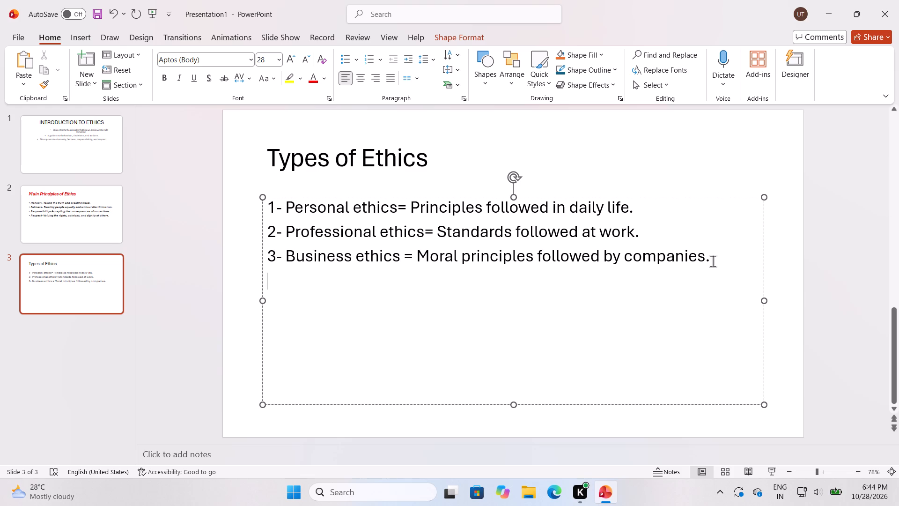
pyautogui.press('4')
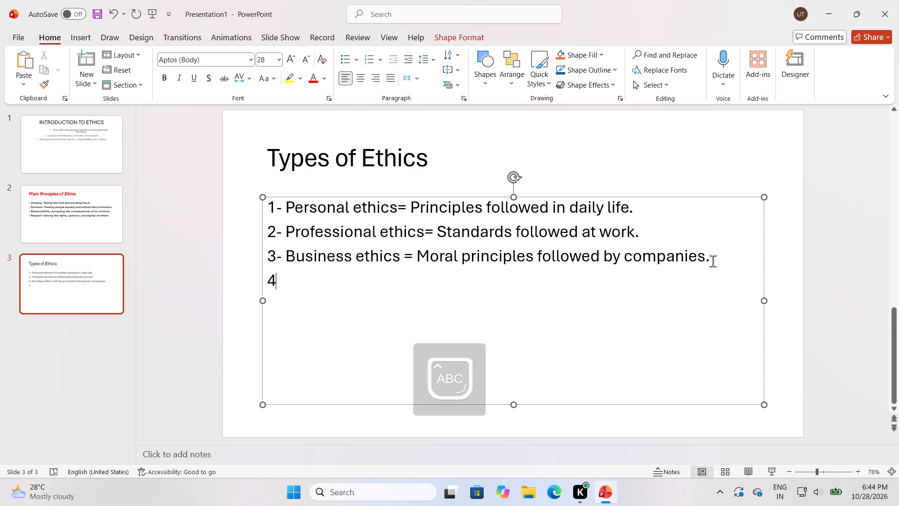
pyautogui.press('=')
pyautogui.press('BackSpace')
pyautogui.write('-')
pyautogui.press('space')
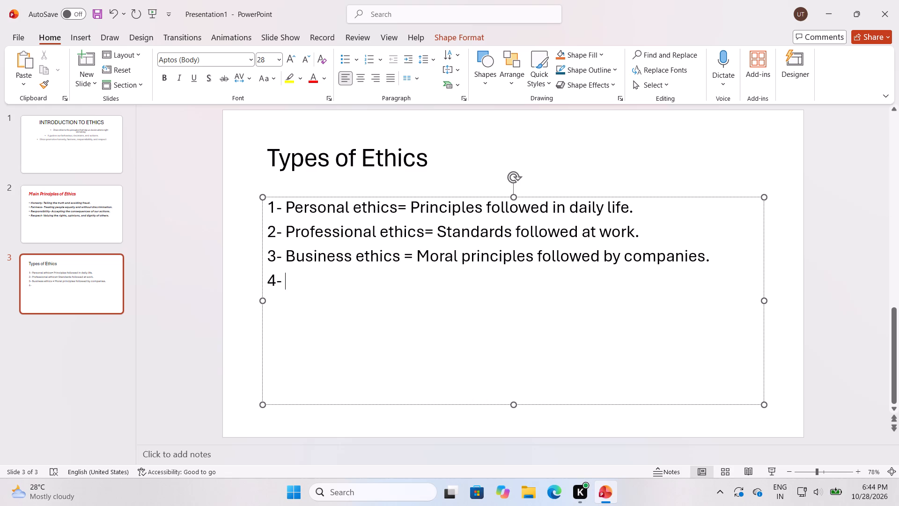
pyautogui.write('ocial')
pyautogui.press('space')
pyautogui.write('etics')
pyautogui.press('space')
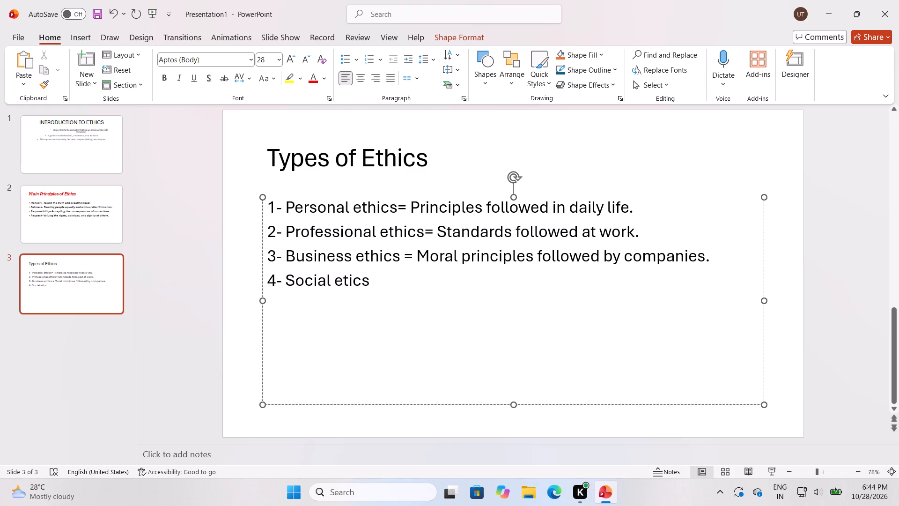
pyautogui.write('=')
pyautogui.press('space')
pyautogui.press('Left')
pyautogui.press('Left')
pyautogui.press('Left')
pyautogui.press('Left')
pyautogui.press('Left')
pyautogui.press('Left')
pyautogui.press('h')
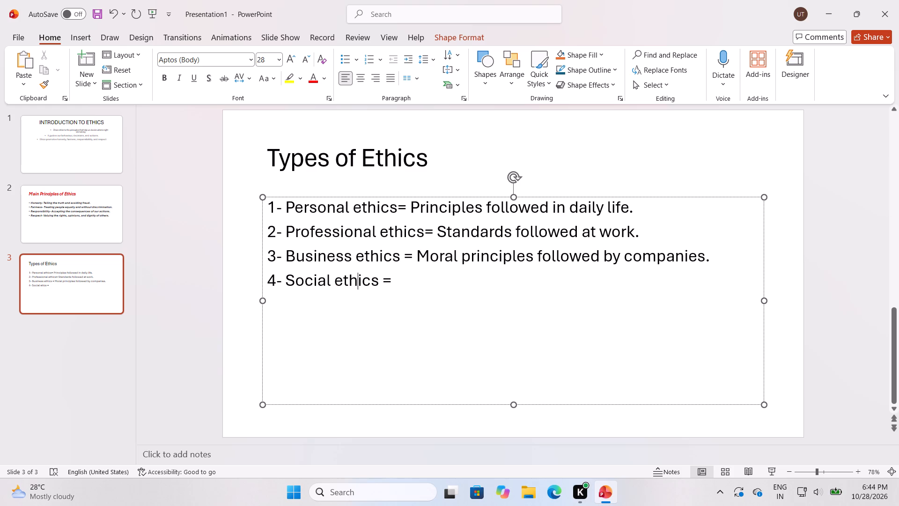
pyautogui.press('Right')
pyautogui.press('Right')
pyautogui.press('Right')
pyautogui.press('Right')
pyautogui.press('Right')
pyautogui.press('Right')
pyautogui.press('BackSpace')
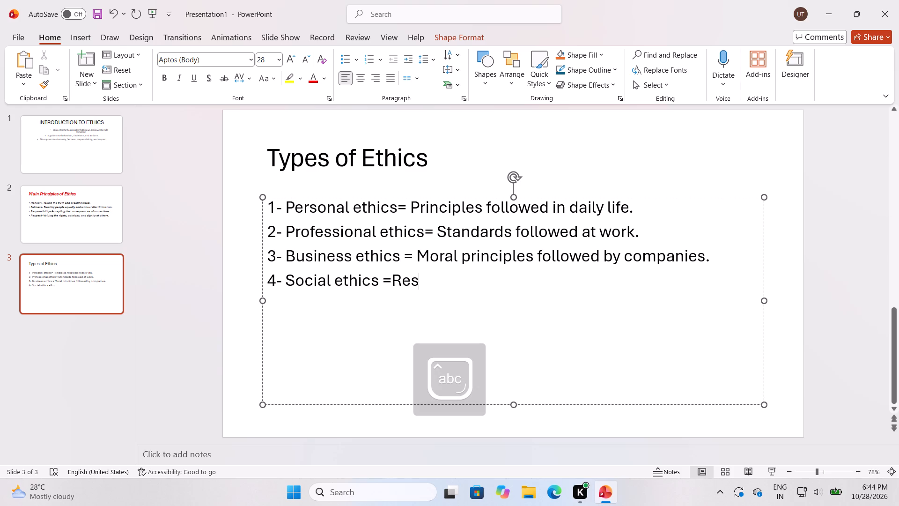
pyautogui.write('po')
pyautogui.write('nsibiltiy')
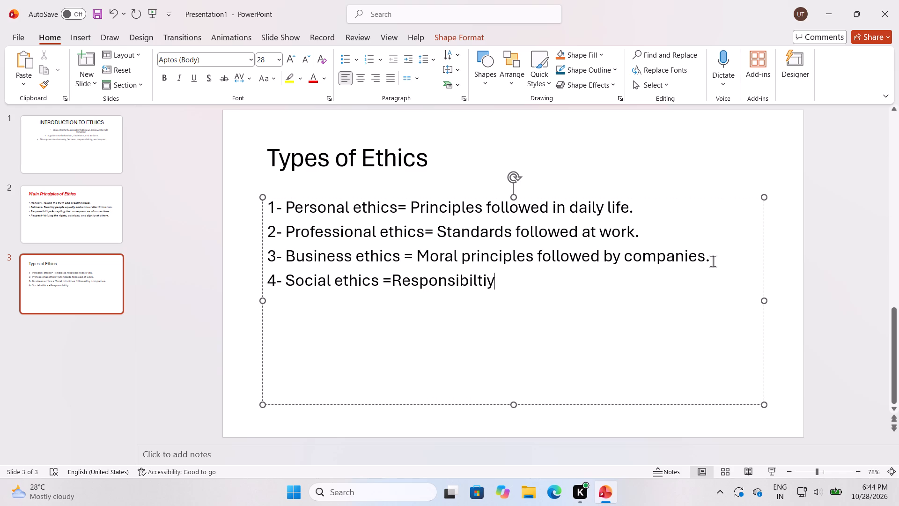
pyautogui.press('BackSpace')
pyautogui.write('es')
pyautogui.press('space')
pyautogui.write('towards')
pyautogui.press('space')
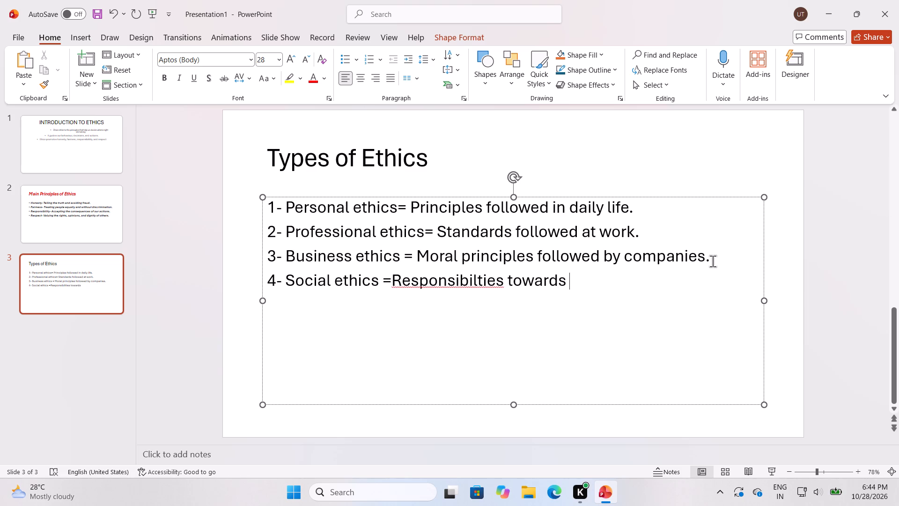
pyautogui.write('soci')
pyautogui.write('ety')
pyautogui.press('.')
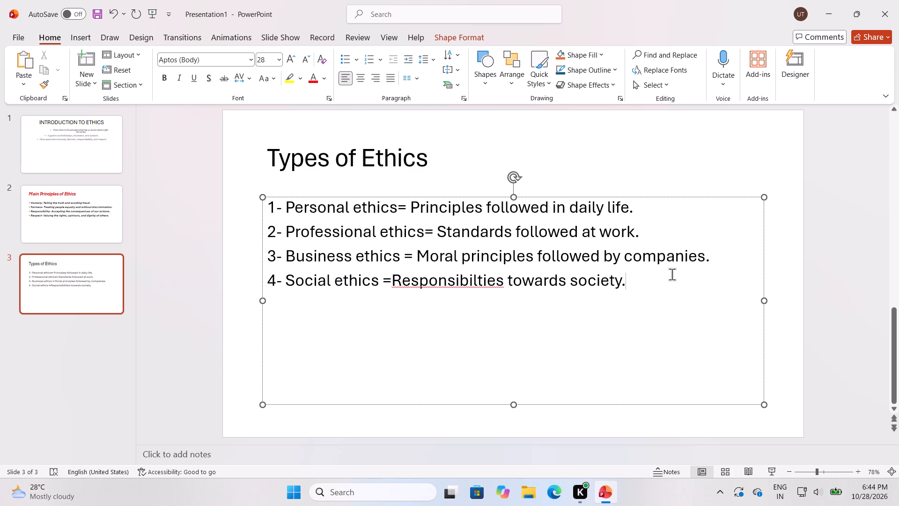
# Add "5- Environmental ethics= Responsible treatment of nature." as the fifth line of the third slide's content.
pyautogui.press('Return')
pyautogui.press('5')
pyautogui.write('-')
pyautogui.press('space')
pyautogui.press('e')
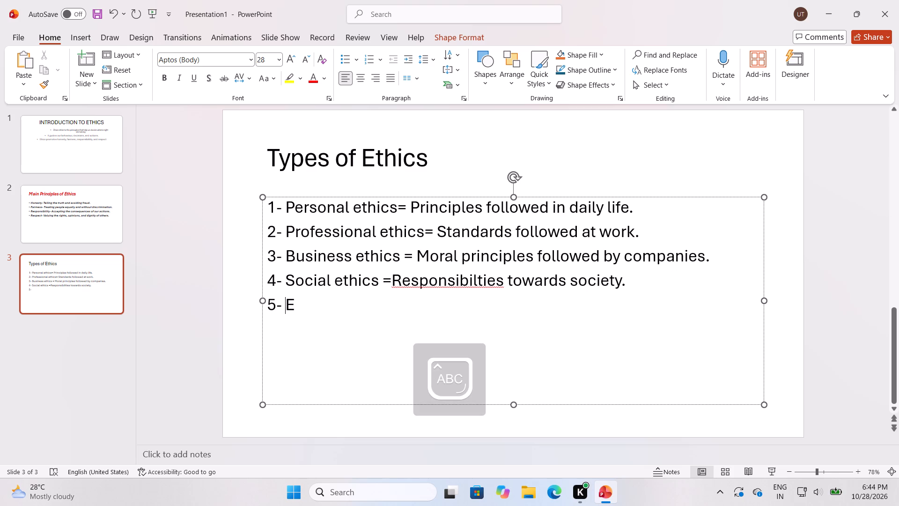
pyautogui.press('v')
pyautogui.write('iro')
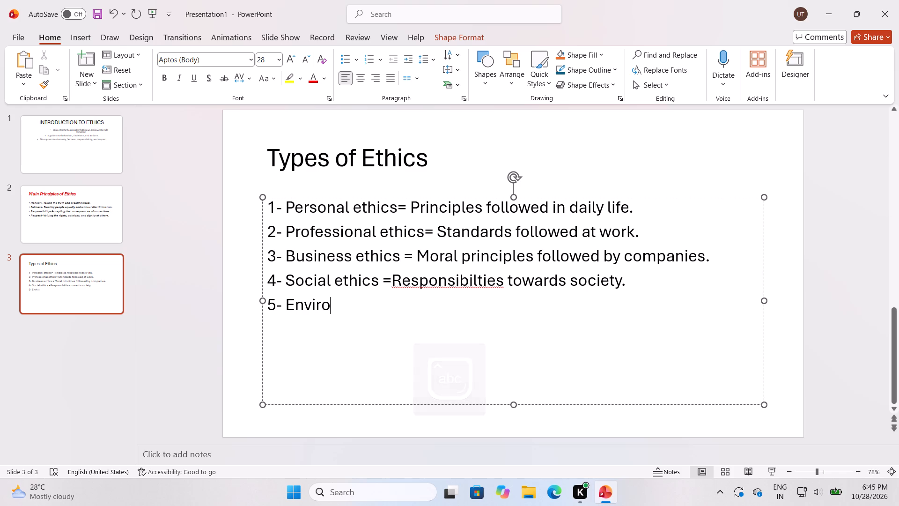
pyautogui.write('nmen')
pyautogui.write('tal')
pyautogui.press('space')
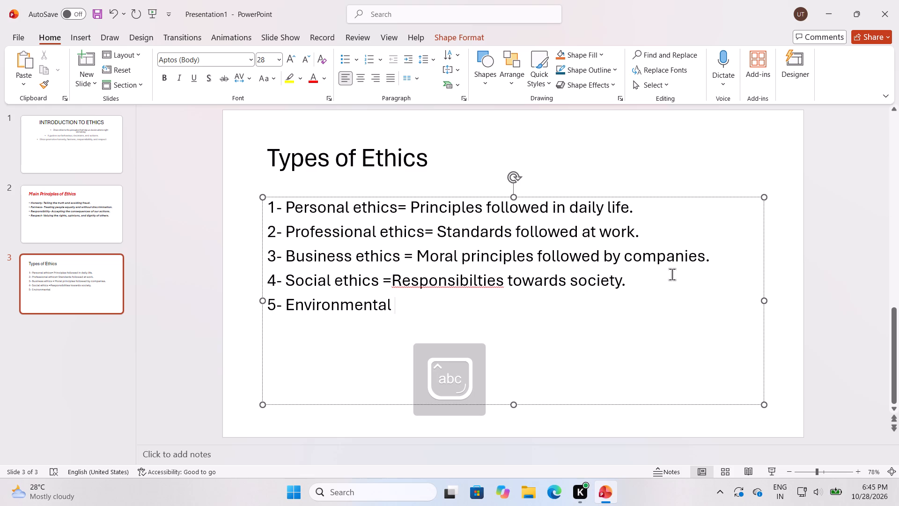
pyautogui.write('ethics')
pyautogui.press('space')
pyautogui.press('BackSpace')
pyautogui.write('=')
pyautogui.press('space')
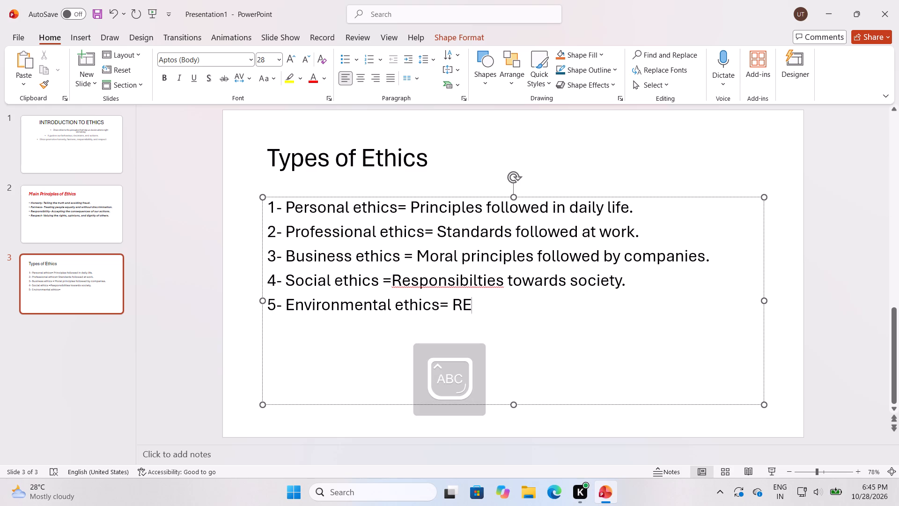
pyautogui.press('BackSpace')
pyautogui.write('espom')
pyautogui.press('BackSpace')
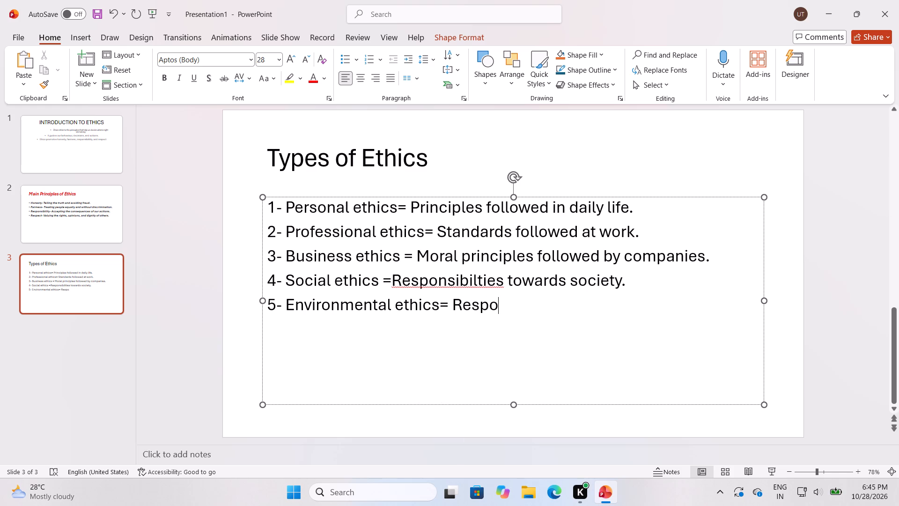
pyautogui.write('nsible')
pyautogui.press('space')
pyautogui.write('treatme')
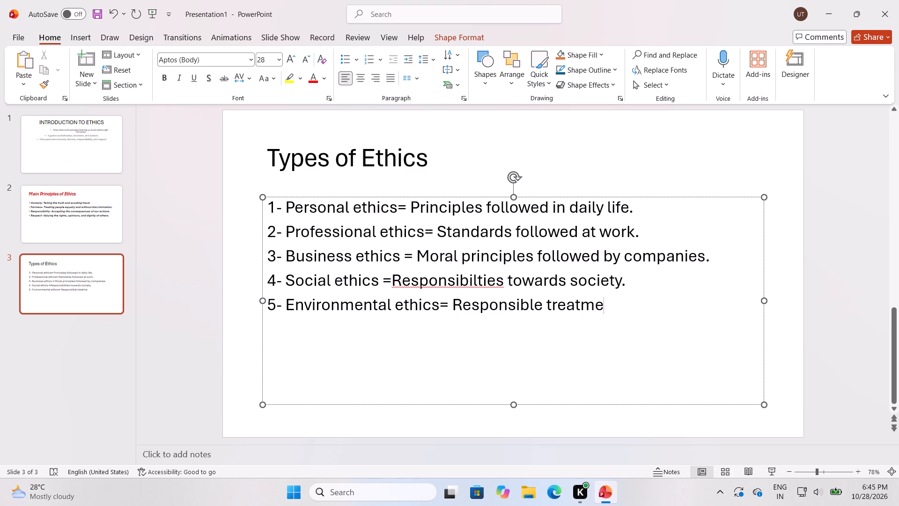
pyautogui.press('n')
pyautogui.write('t of')
pyautogui.press('space')
pyautogui.write('nature')
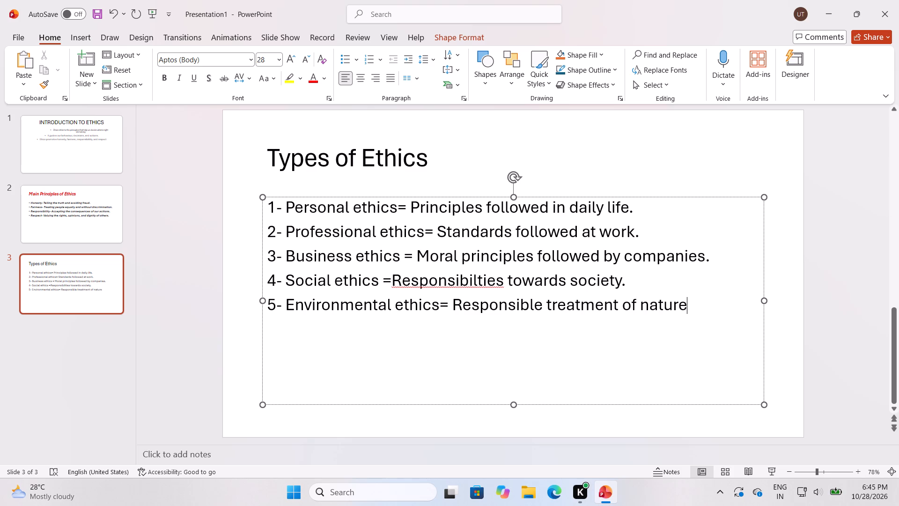
pyautogui.press('.')
pyautogui.moveTo(269, 160); pyautogui.dragTo(438, 155)
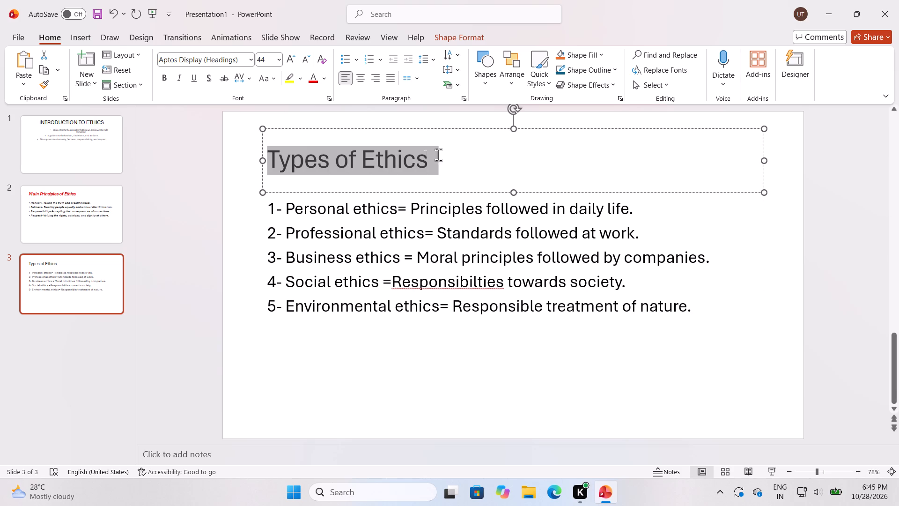
pyautogui.moveTo(438, 155); pyautogui.dragTo(445, 154)
pyautogui.click(179, 79)
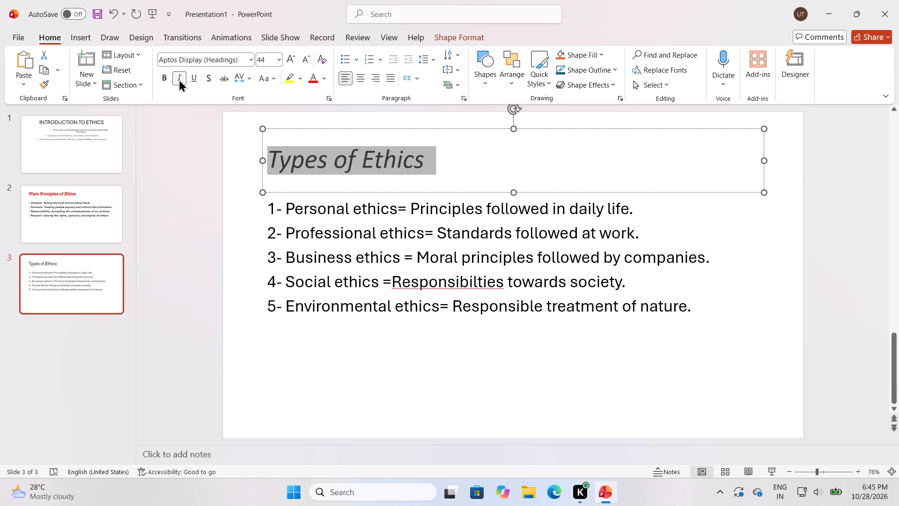
pyautogui.click(209, 82)
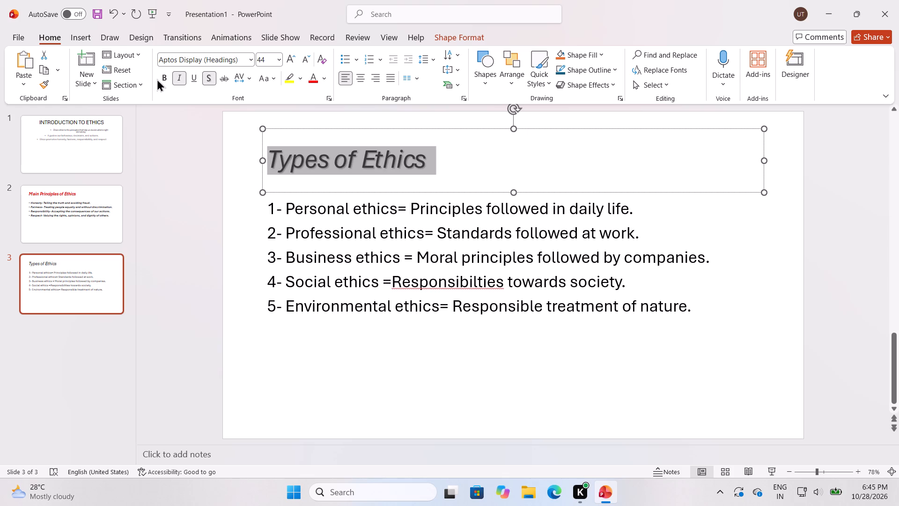
pyautogui.click(164, 79)
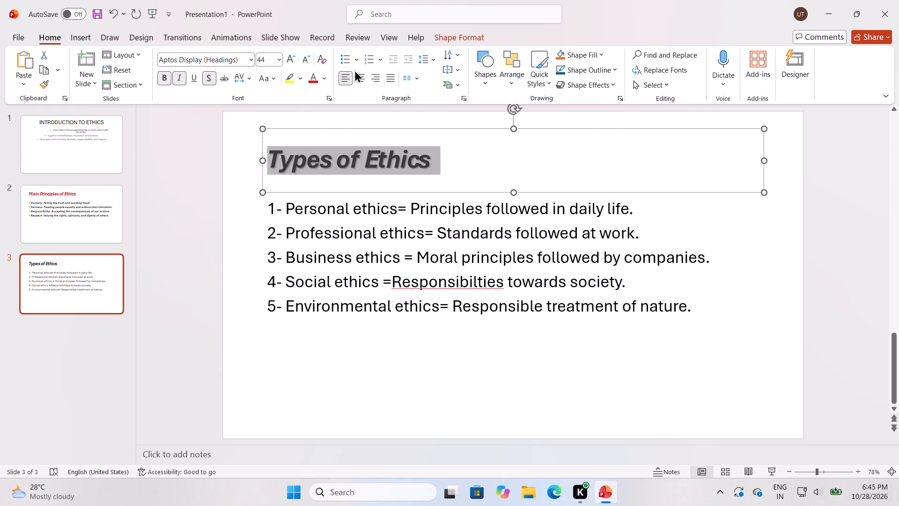
pyautogui.click(358, 74)
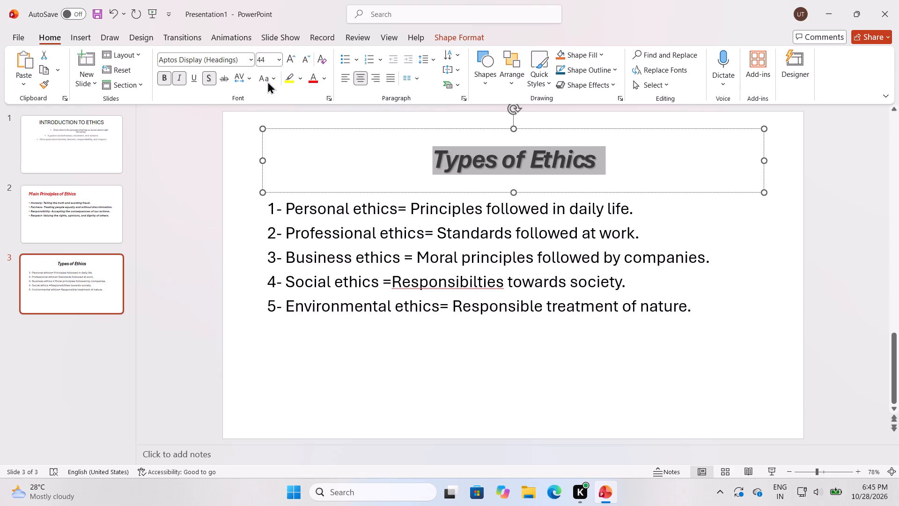
# Set the font colour of the "Types of Ethics" title to the standard red.
pyautogui.moveTo(324, 74); pyautogui.dragTo(332, 260)
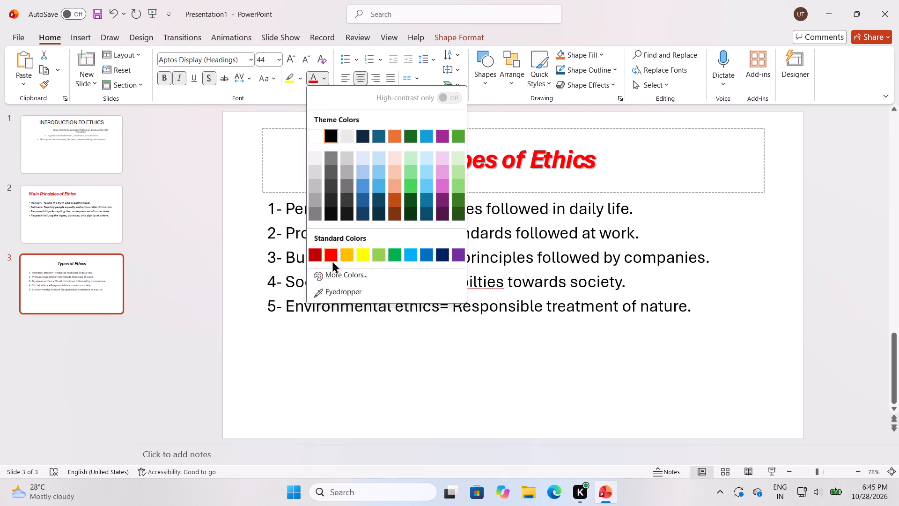
pyautogui.moveTo(332, 260); pyautogui.dragTo(332, 260)
pyautogui.click(332, 260)
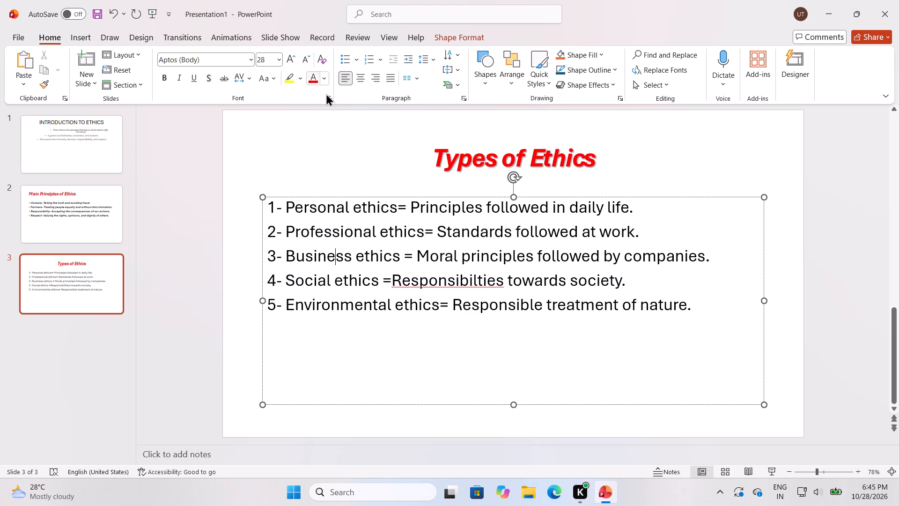
# Set the font size of the "Types of Ethics" title to 54.
pyautogui.moveTo(436, 157); pyautogui.dragTo(591, 158)
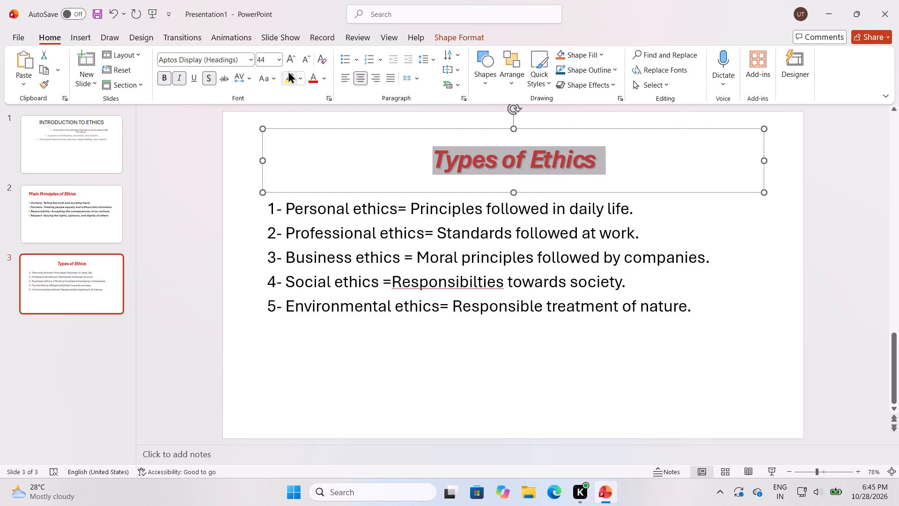
pyautogui.moveTo(280, 62); pyautogui.dragTo(260, 308)
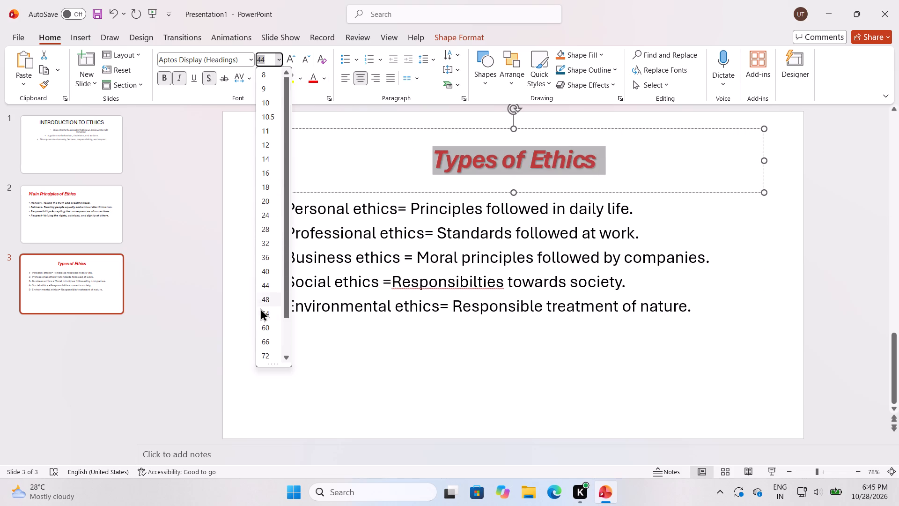
pyautogui.moveTo(260, 308); pyautogui.dragTo(266, 316)
pyautogui.click(266, 316)
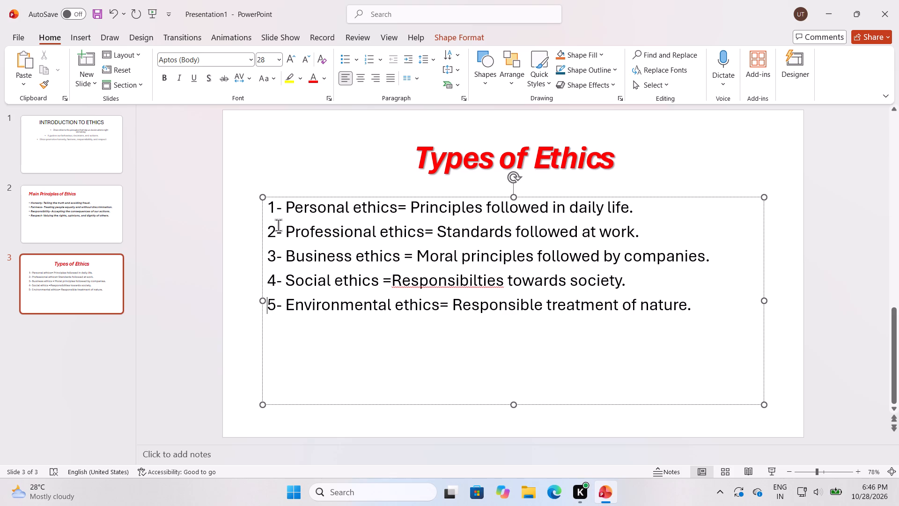
# Make all five content lines of the third slide bold, keeping them left-aligned.
pyautogui.hotkey('ctrl', 'a')
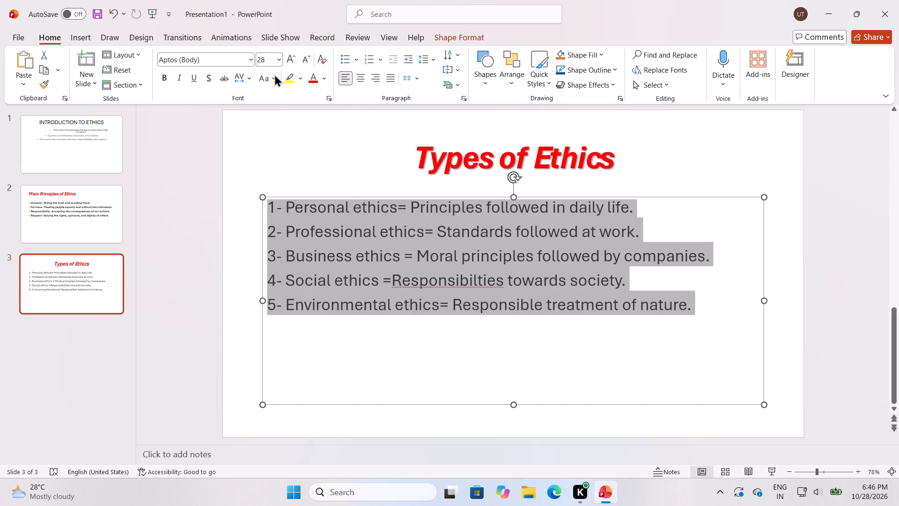
pyautogui.click(161, 80)
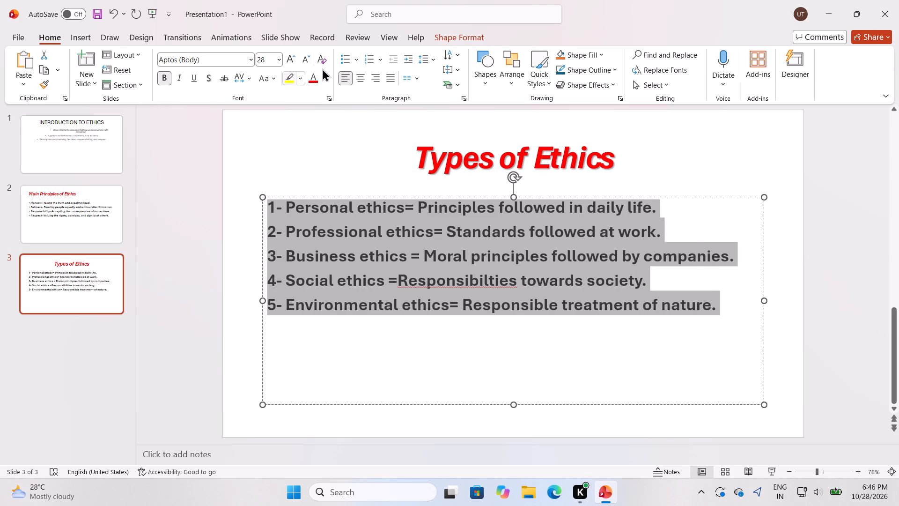
pyautogui.click(361, 77)
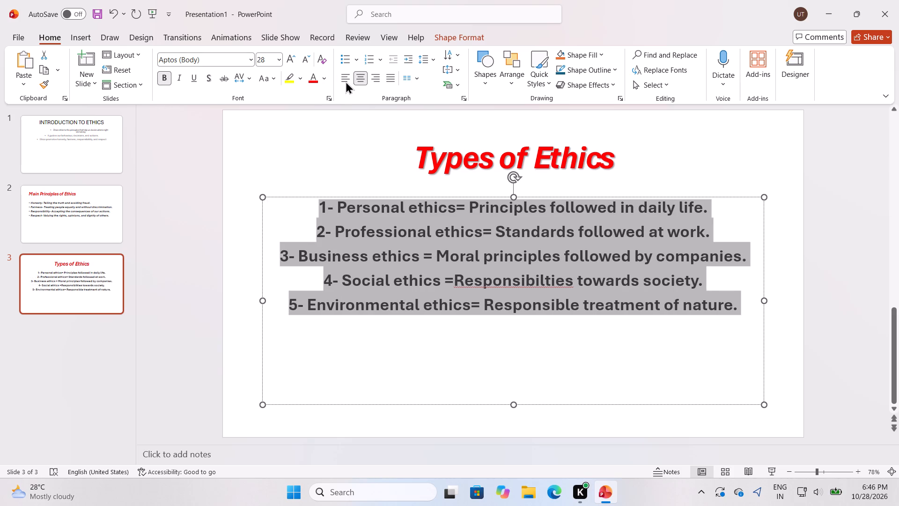
pyautogui.click(346, 81)
pyautogui.click(323, 78)
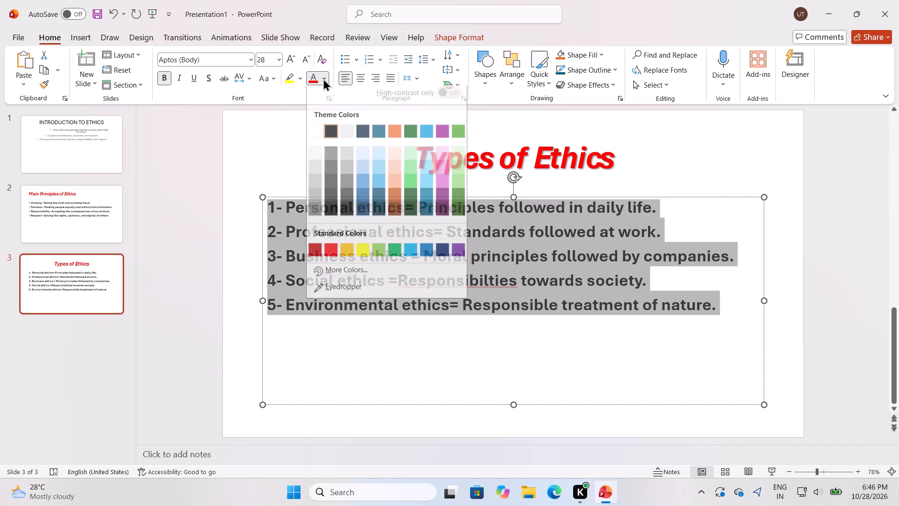
pyautogui.click(236, 181)
pyautogui.click(211, 187)
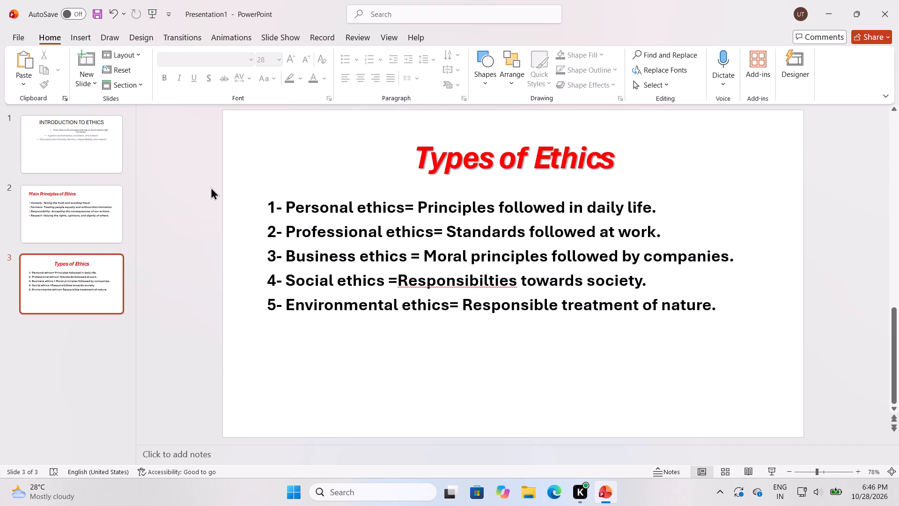
# Add a fourth slide with the Title and Content layout.
pyautogui.click(97, 81)
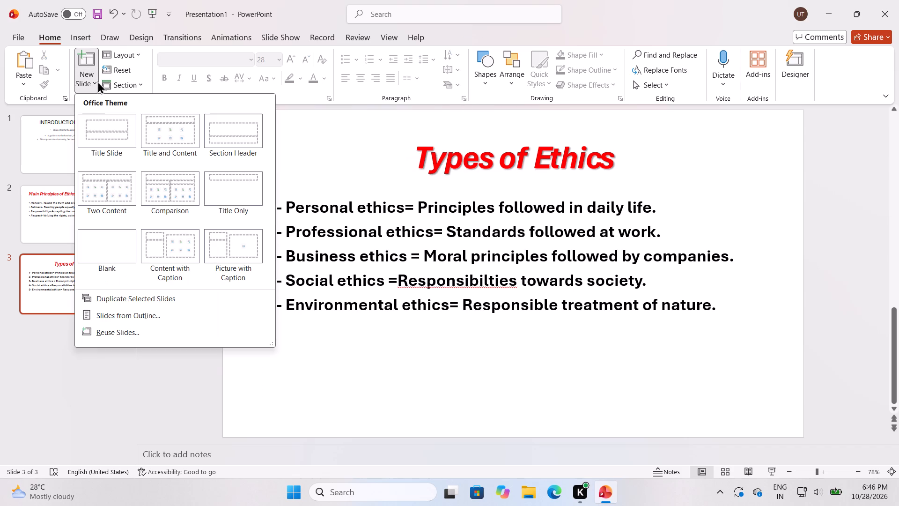
pyautogui.click(163, 131)
# Enter "Importance of ethics" as the title of the fourth slide, correcting the spelling.
pyautogui.click(330, 162)
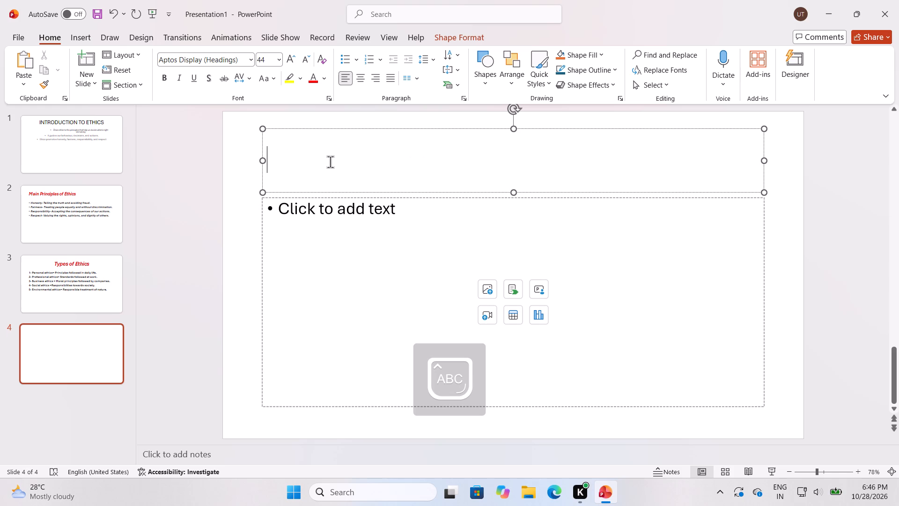
pyautogui.press('BackSpace')
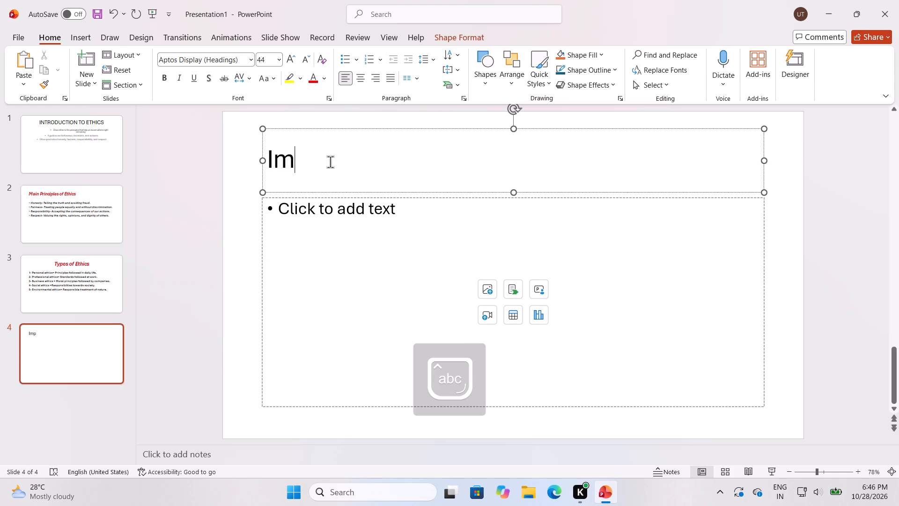
pyautogui.write('ortance')
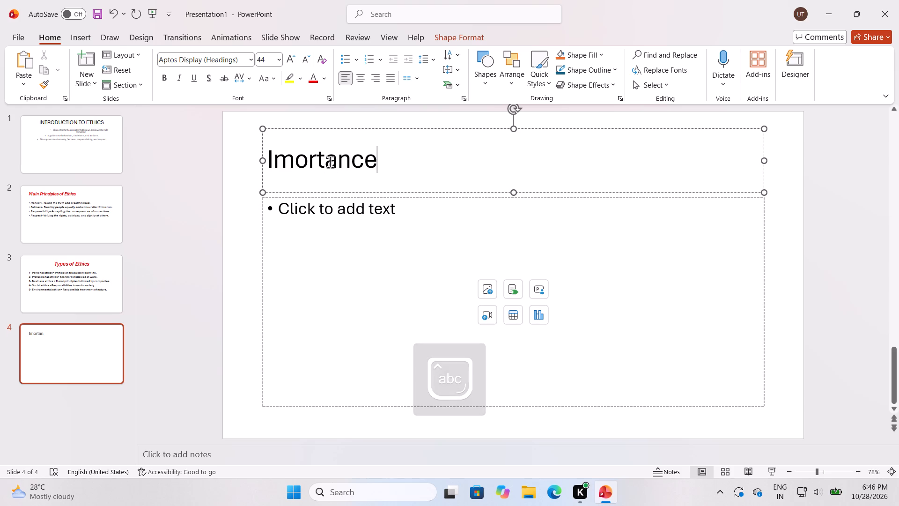
pyautogui.press('space')
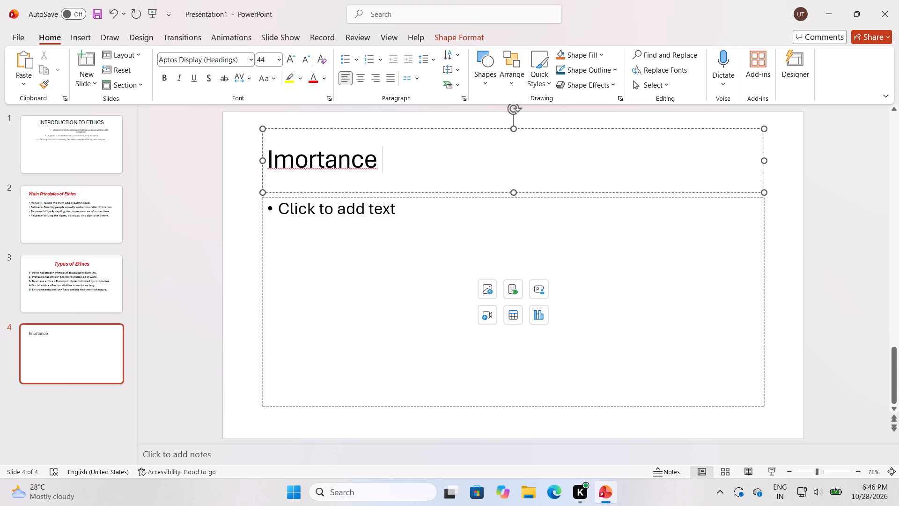
pyautogui.press('Left')
pyautogui.press('Left')
pyautogui.press('Left')
pyautogui.press('Left')
pyautogui.press('Left')
pyautogui.press('Left')
pyautogui.press('Left')
pyautogui.press('Left')
pyautogui.press('p')
pyautogui.press('Right')
pyautogui.press('Right')
pyautogui.press('Right')
pyautogui.press('Right')
pyautogui.press('Right')
pyautogui.press('Right')
pyautogui.press('Right')
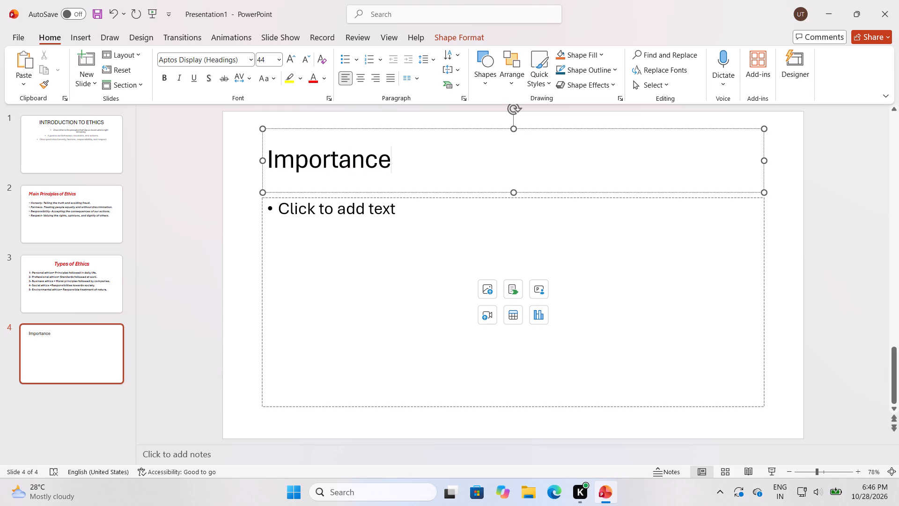
pyautogui.press('space')
pyautogui.press('BackSpace')
pyautogui.press('BackSpace')
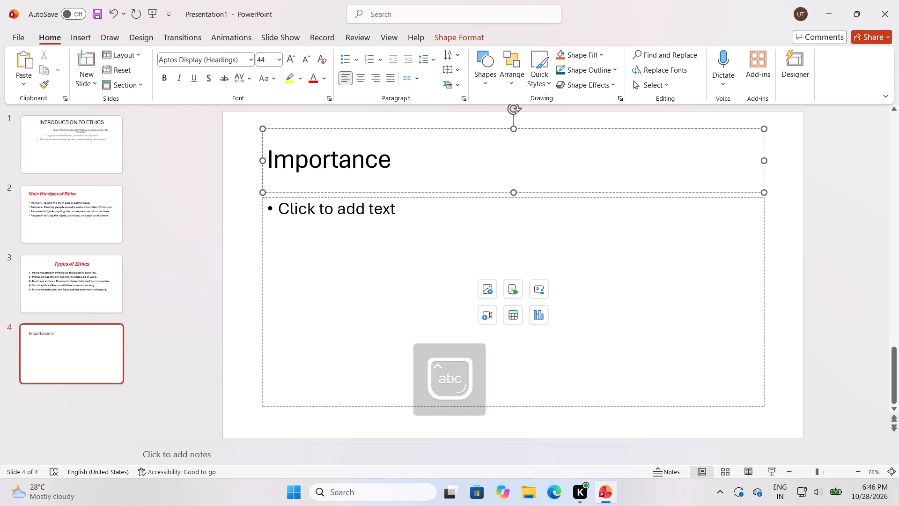
pyautogui.press('space')
pyautogui.write('of')
pyautogui.press('space')
pyautogui.write('eti')
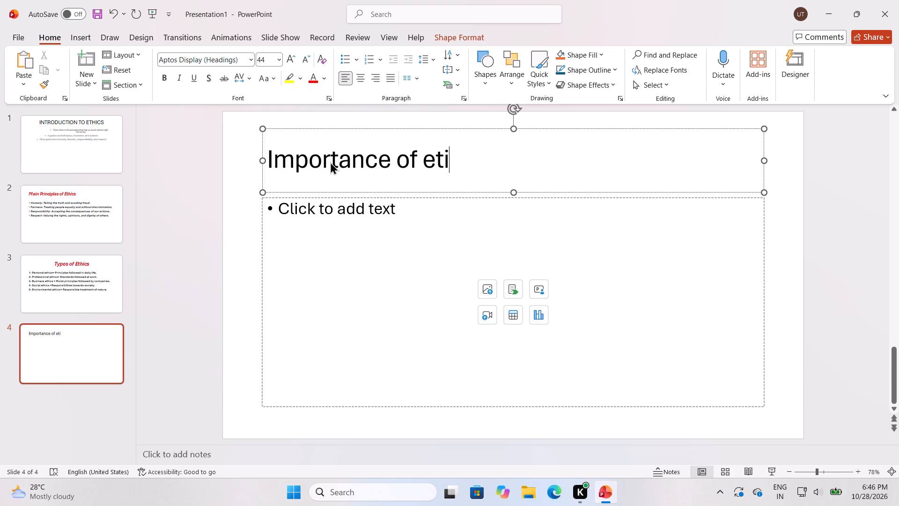
pyautogui.press('BackSpace')
pyautogui.write('hics')
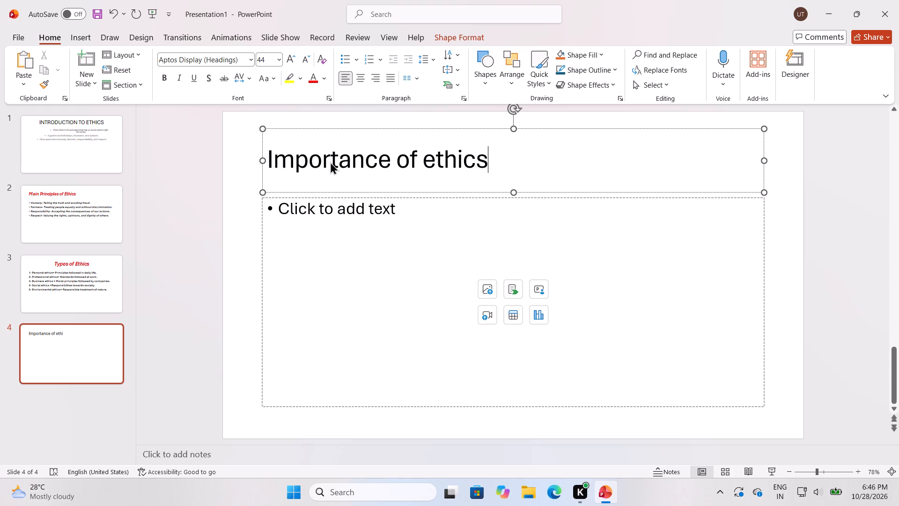
pyautogui.press('space')
# Enter "It create trust towards the business." as the first bullet of the fourth slide's content.
pyautogui.click(290, 212)
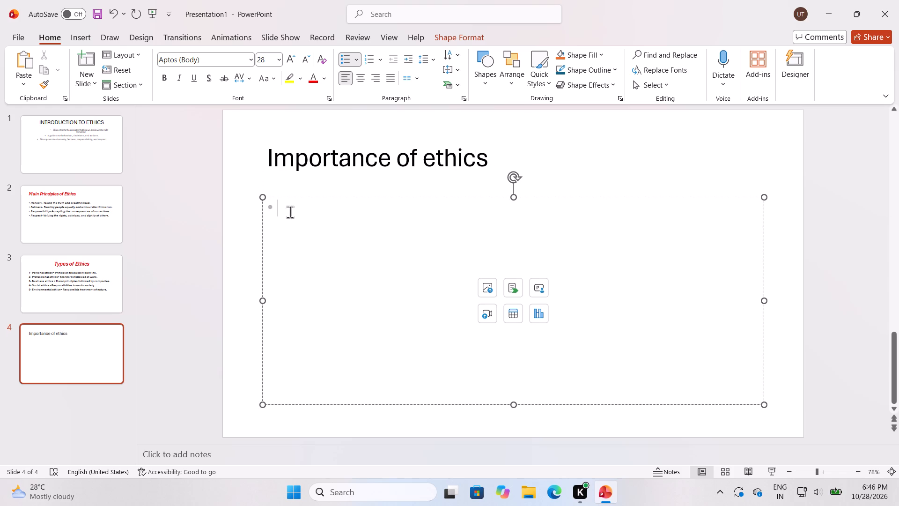
pyautogui.press('b')
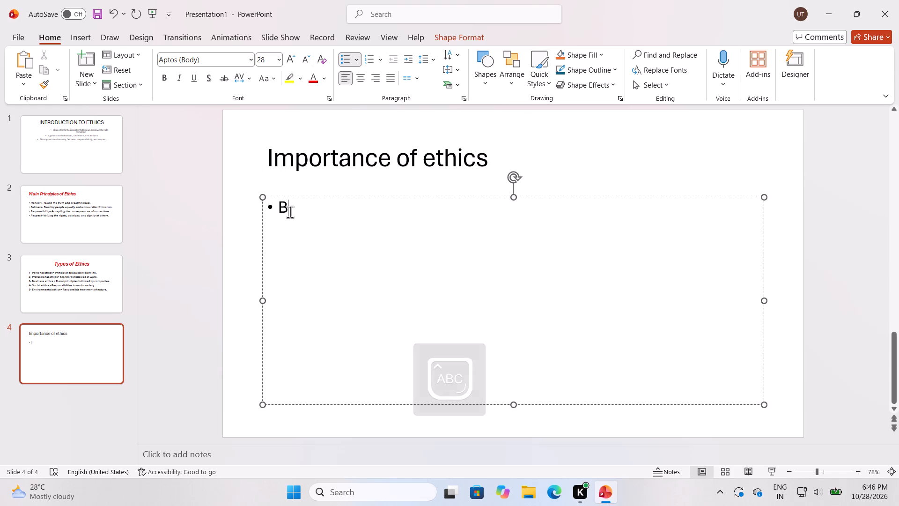
pyautogui.press('BackSpace')
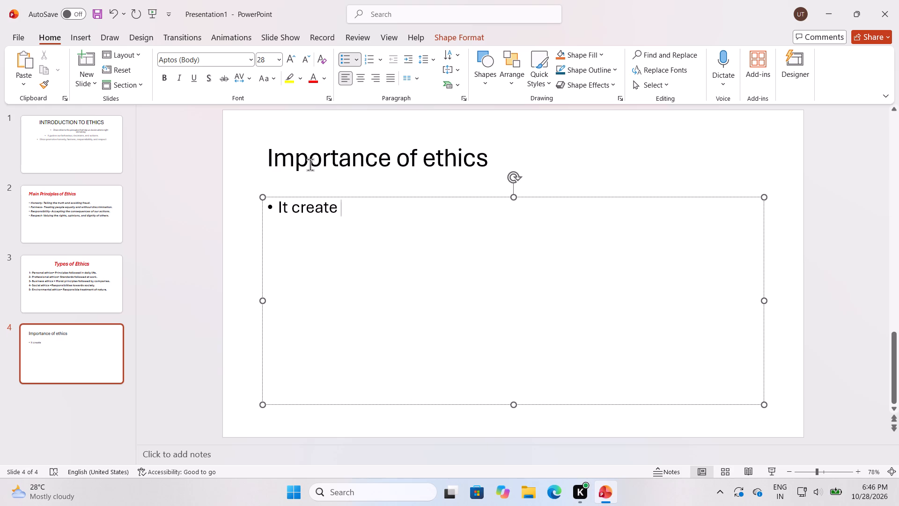
pyautogui.write('trs')
pyautogui.write('ut')
pyautogui.press('space')
pyautogui.write('towrs')
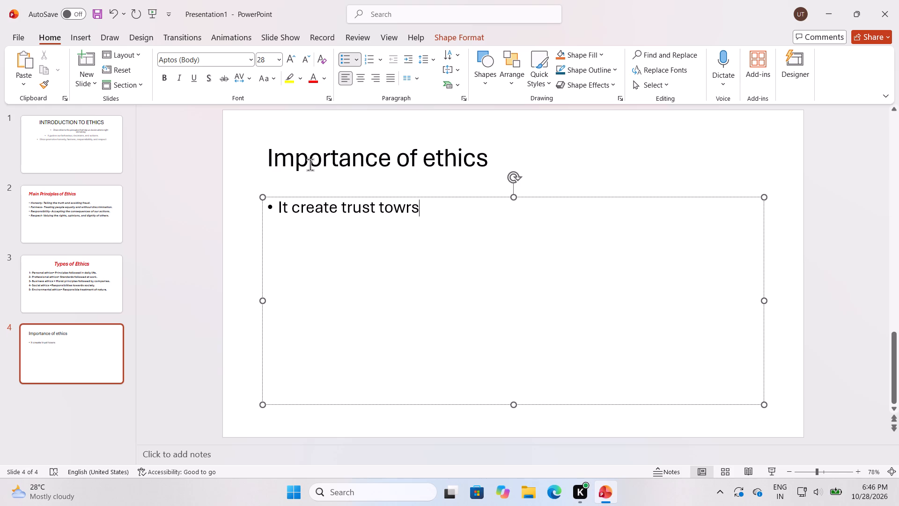
pyautogui.press('BackSpace')
pyautogui.press('BackSpace')
pyautogui.write('ards the business')
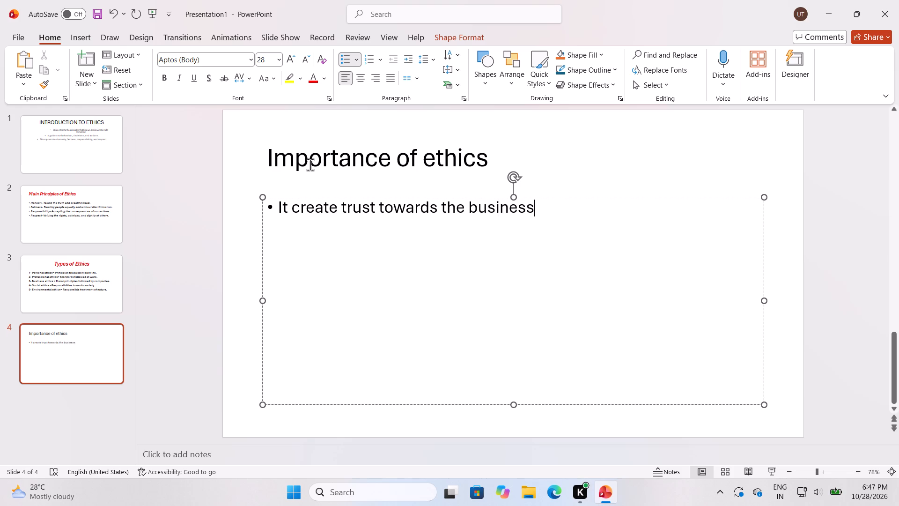
pyautogui.press('.')
# Add "Ethical companies develop a positive public image." as the second bullet of the fourth slide's content.
pyautogui.press('Return')
pyautogui.press('e')
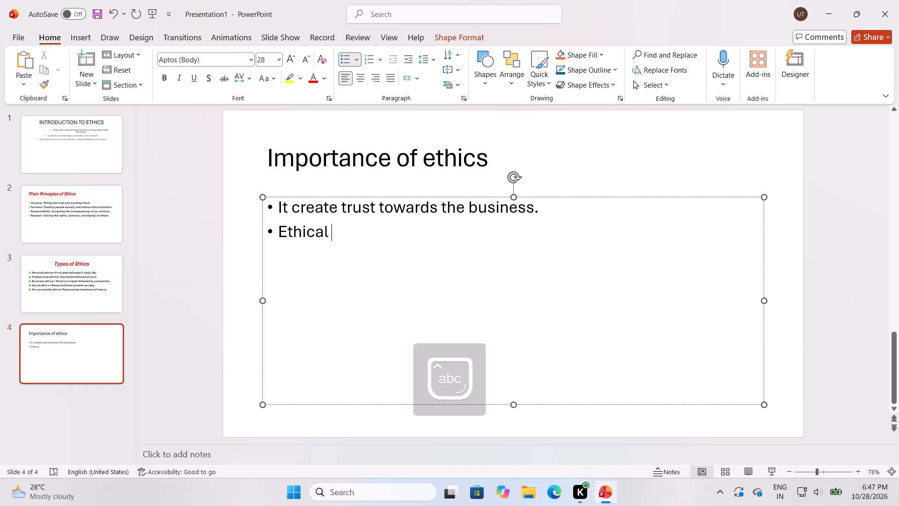
pyautogui.write('companies')
pyautogui.press('space')
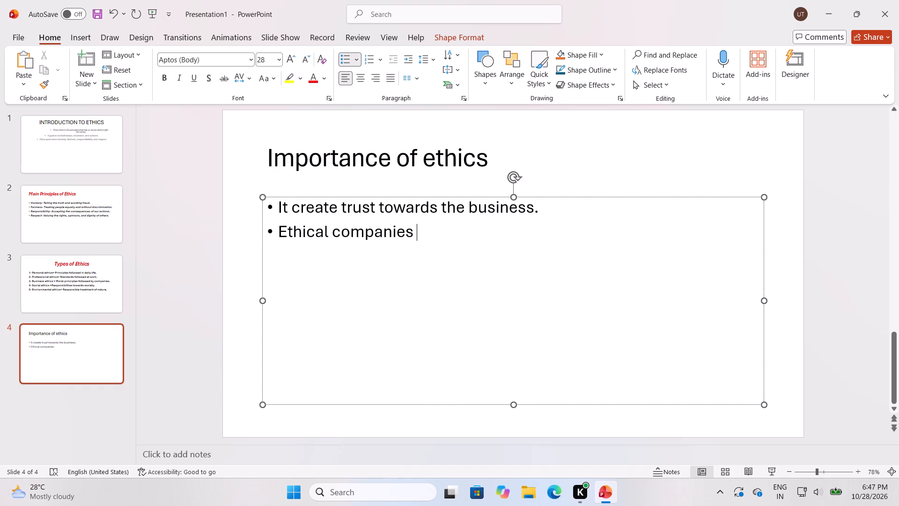
pyautogui.write('develop')
pyautogui.press('space')
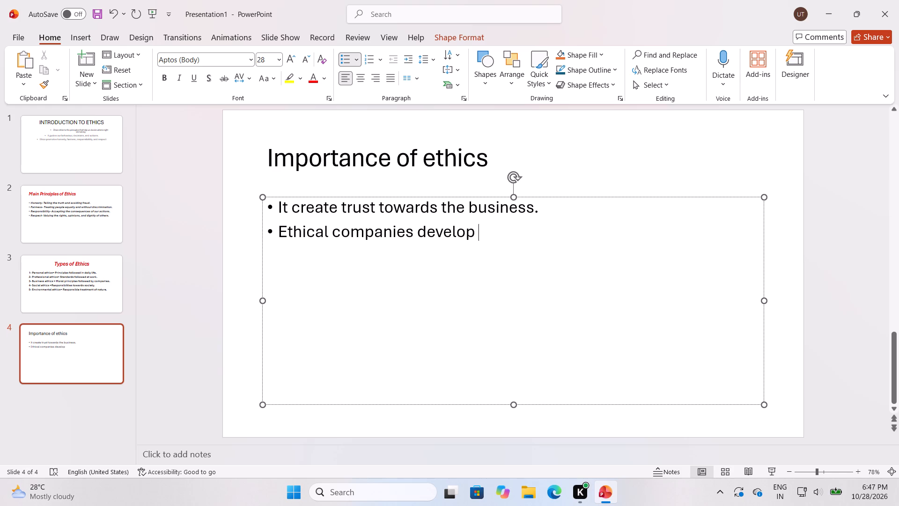
pyautogui.write('a postive')
pyautogui.press('space')
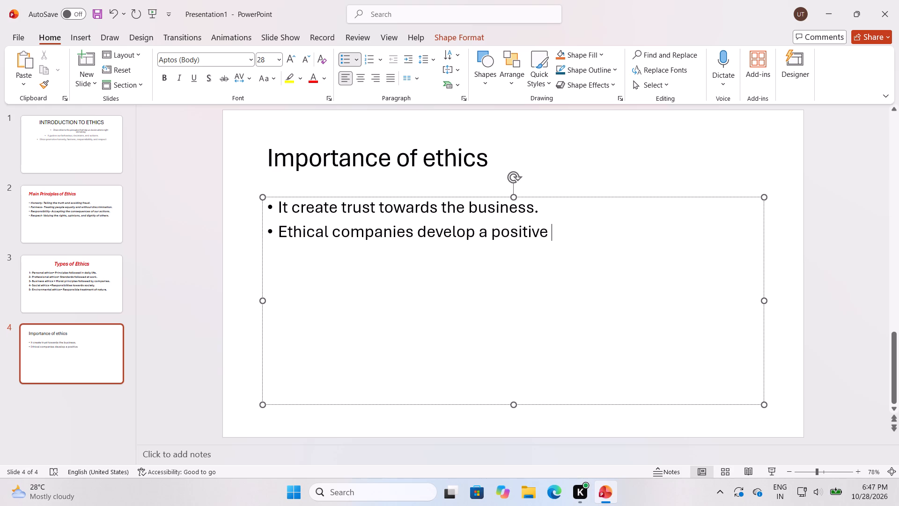
pyautogui.write('public')
pyautogui.press('space')
pyautogui.write('image')
pyautogui.press('space')
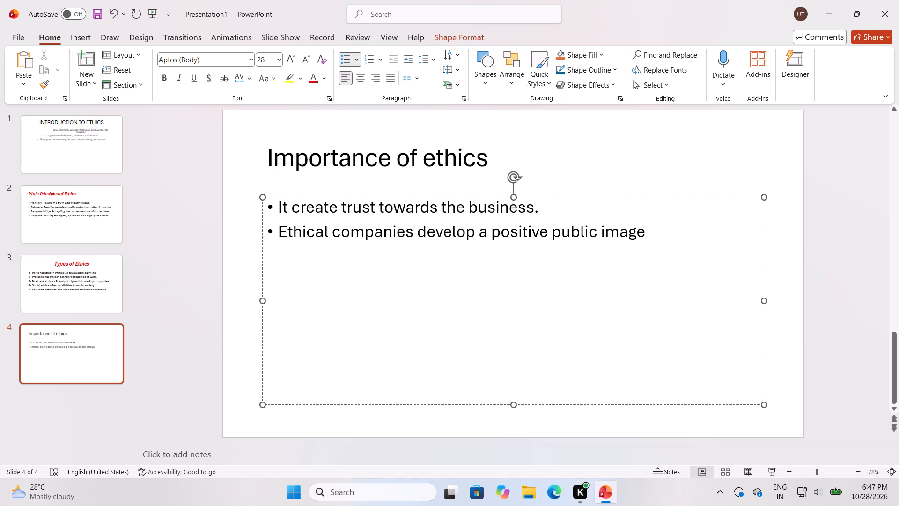
pyautogui.press('BackSpace')
pyautogui.press('.')
# Add "Fair treatment improves motivation." as the third bullet of the fourth slide's content.
pyautogui.press('Return')
pyautogui.press('f')
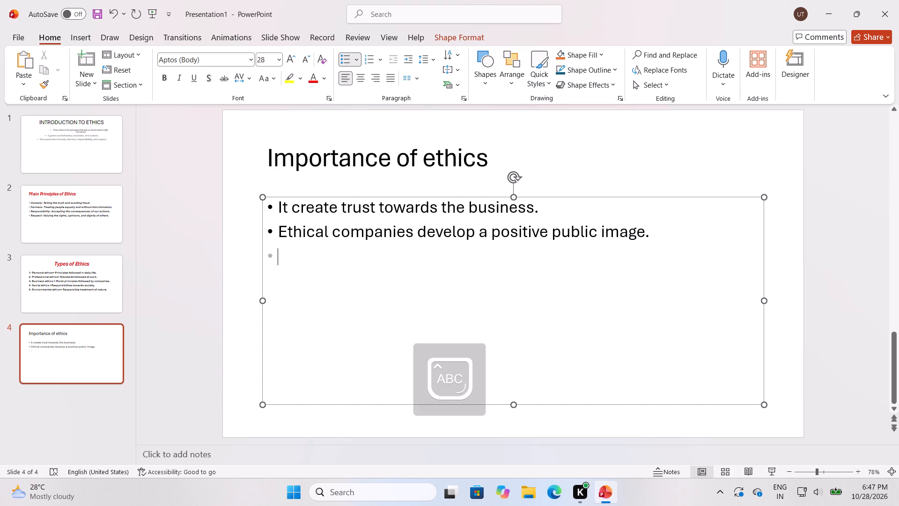
pyautogui.write('air')
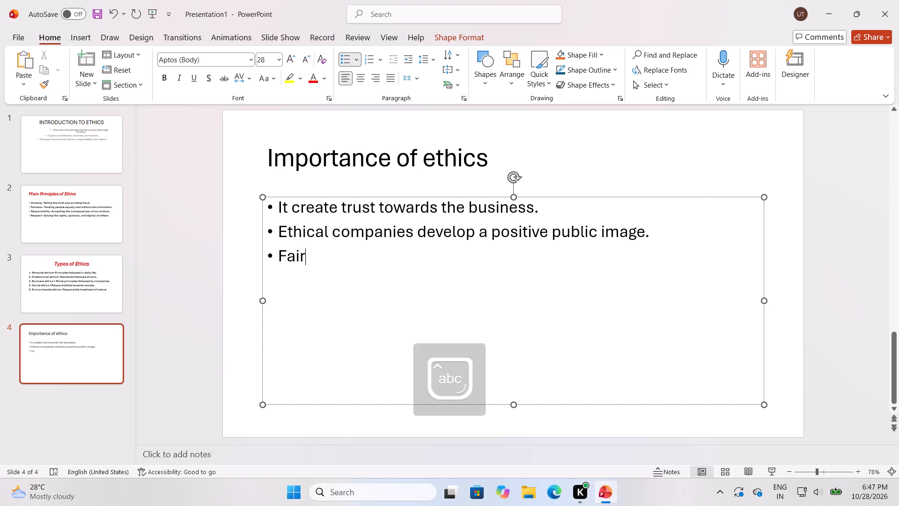
pyautogui.press('space')
pyautogui.write('tr')
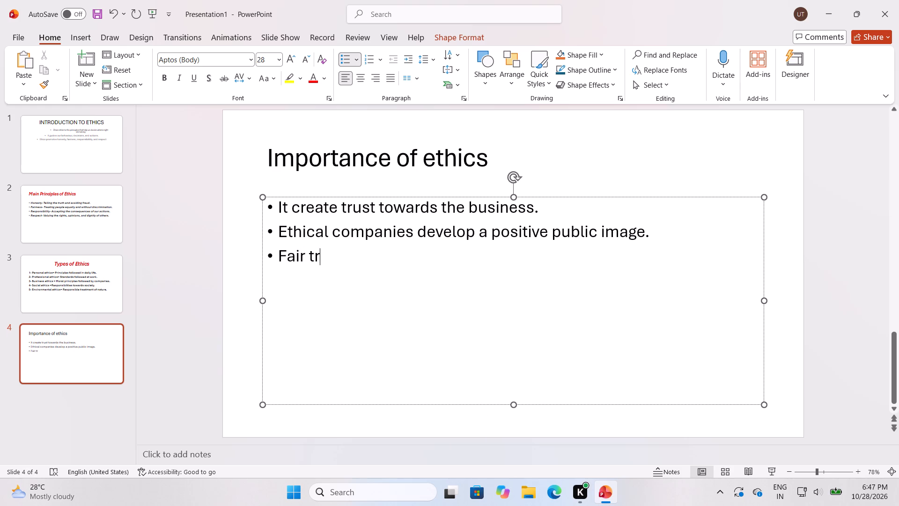
pyautogui.press('a')
pyautogui.press('BackSpace')
pyautogui.write('eatment')
pyautogui.press('space')
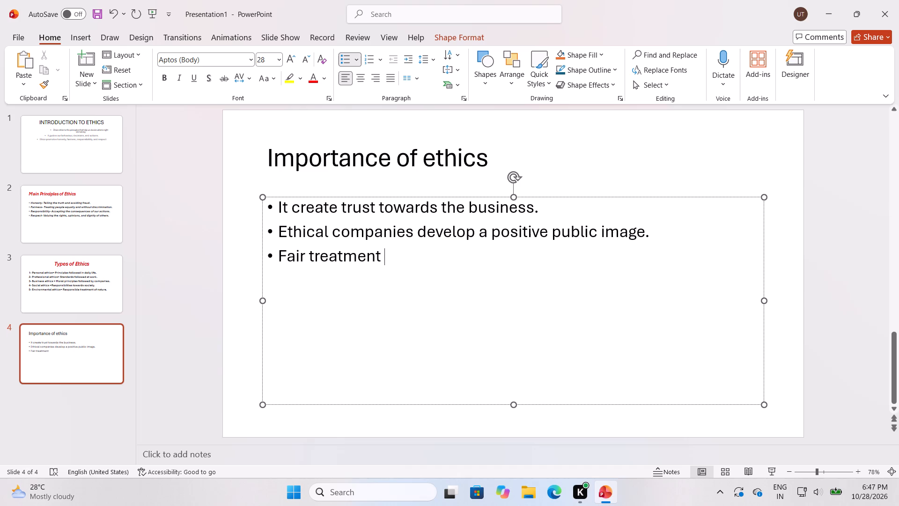
pyautogui.write('improves')
pyautogui.press('space')
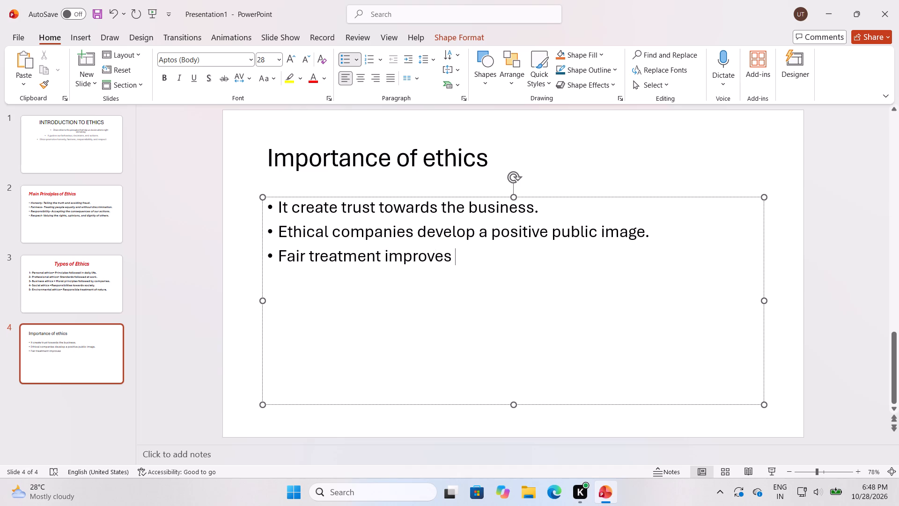
pyautogui.write('motivation')
pyautogui.press('.')
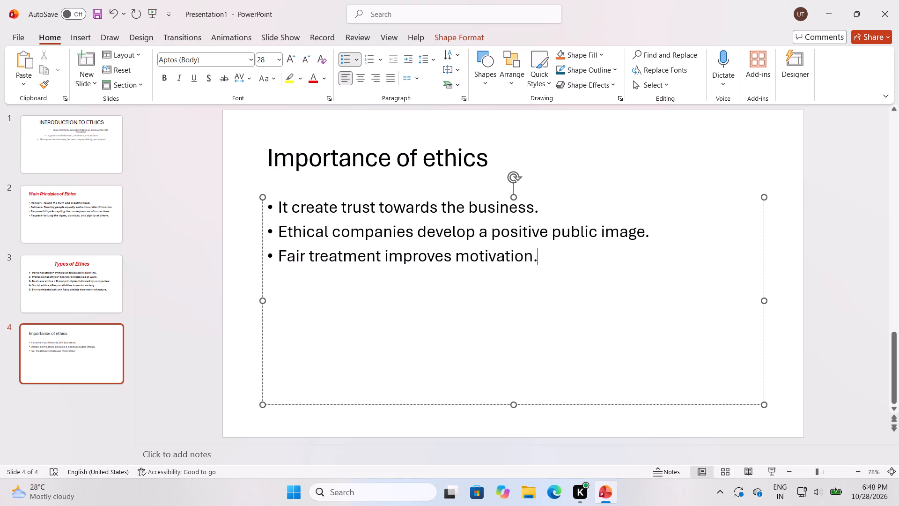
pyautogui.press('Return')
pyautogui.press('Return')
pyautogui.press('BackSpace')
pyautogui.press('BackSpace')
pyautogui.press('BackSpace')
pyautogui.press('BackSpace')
# Add "Companies helps avoid penalties." as the fourth bullet of the fourth slide's content.
pyautogui.press('Return')
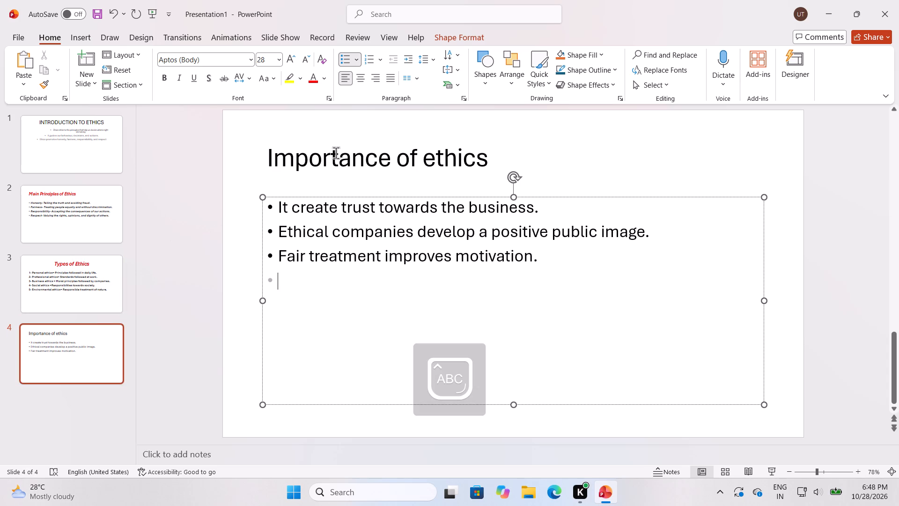
pyautogui.write('ompanies')
pyautogui.press('space')
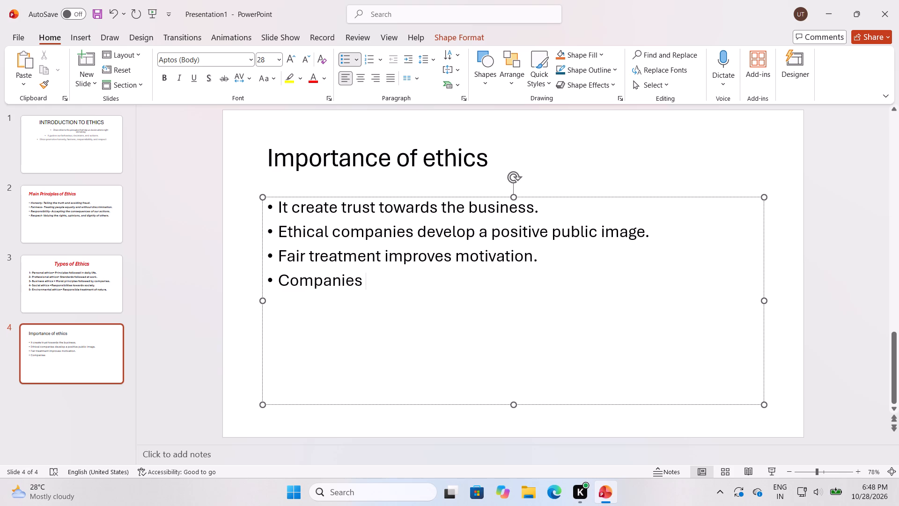
pyautogui.write('helps')
pyautogui.press('space')
pyautogui.write('avoid')
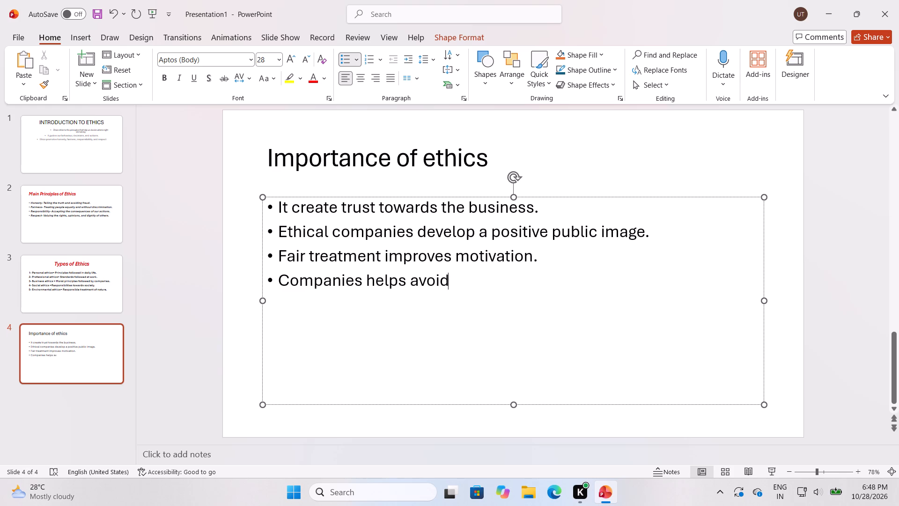
pyautogui.press('space')
pyautogui.write('pen')
pyautogui.write('al')
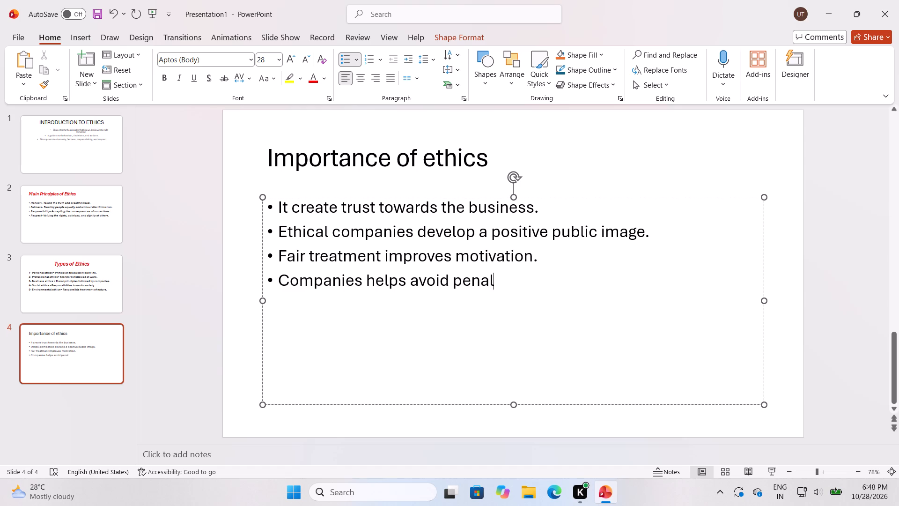
pyautogui.write('ties')
pyautogui.press('.')
# Add "Ensures long term growth." as the fifth bullet of the fourth slide's content.
pyautogui.press('Return')
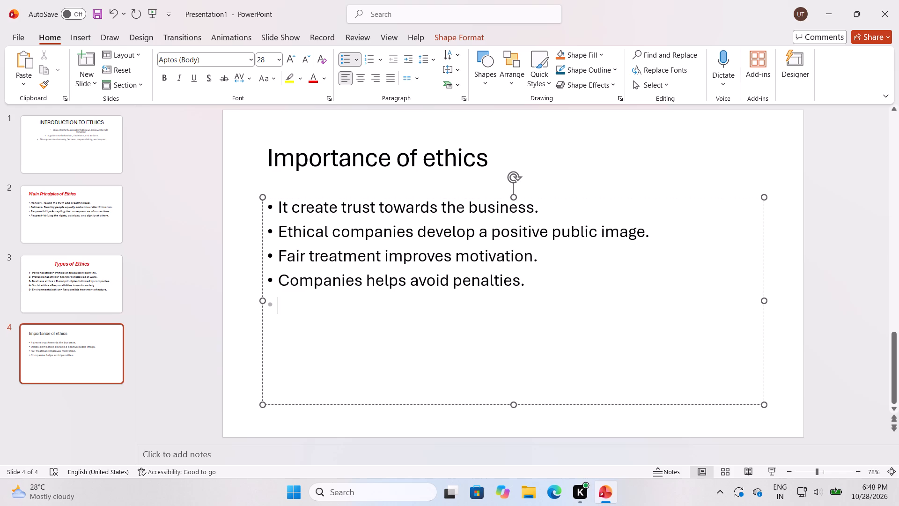
pyautogui.press('e')
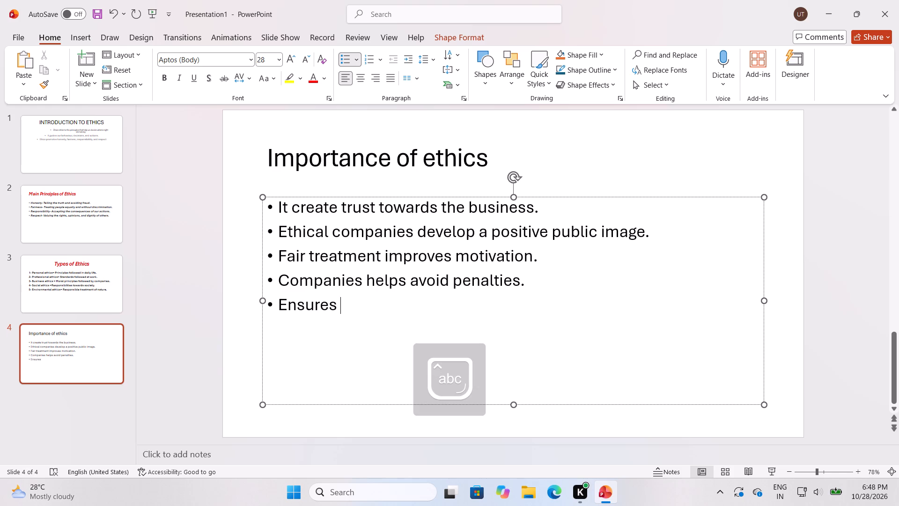
pyautogui.write('long term')
pyautogui.press('space')
pyautogui.write('gro')
pyautogui.write('wth')
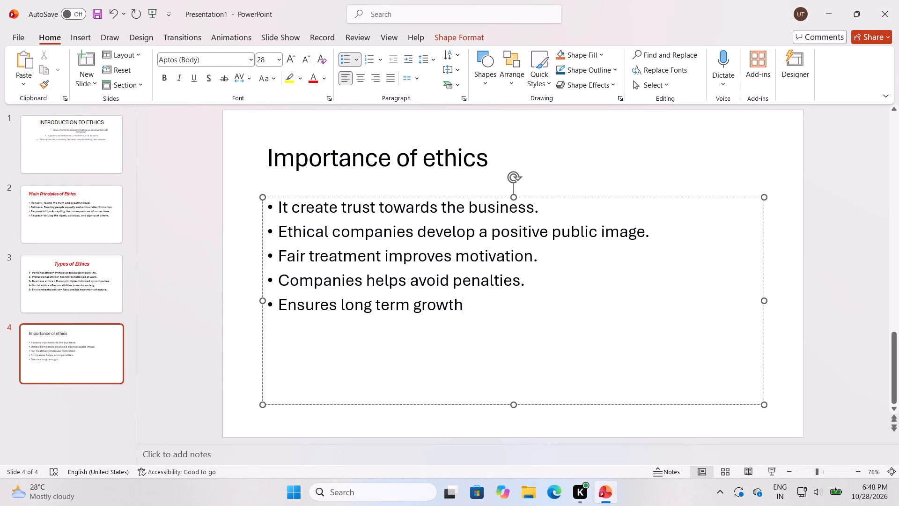
pyautogui.press(',')
pyautogui.press('BackSpace')
pyautogui.press('.')
# Apply text shadow and bold to the fourth slide's title "Importance of ethics".
pyautogui.click(260, 156)
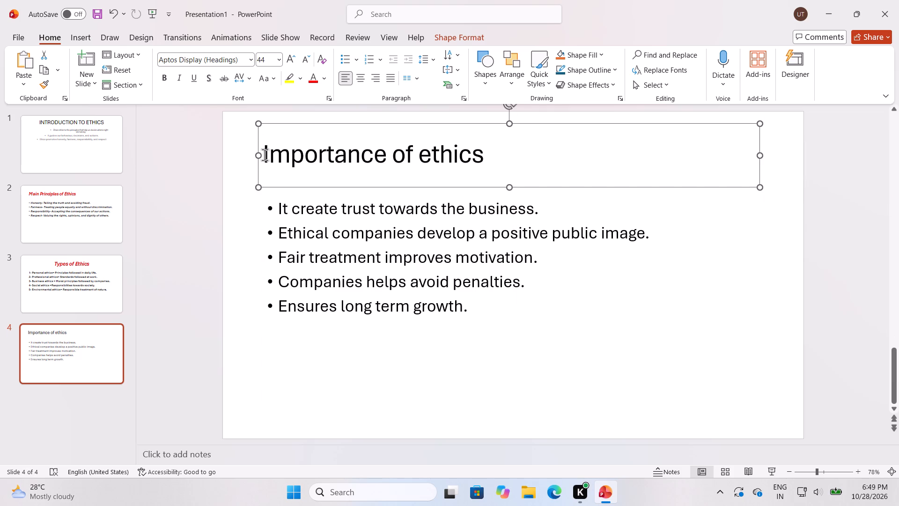
pyautogui.moveTo(265, 155); pyautogui.dragTo(470, 159)
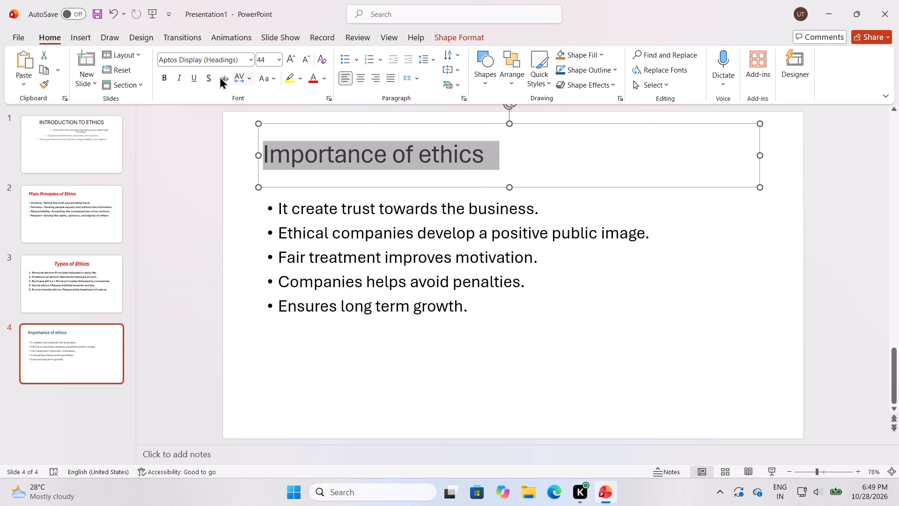
pyautogui.click(206, 80)
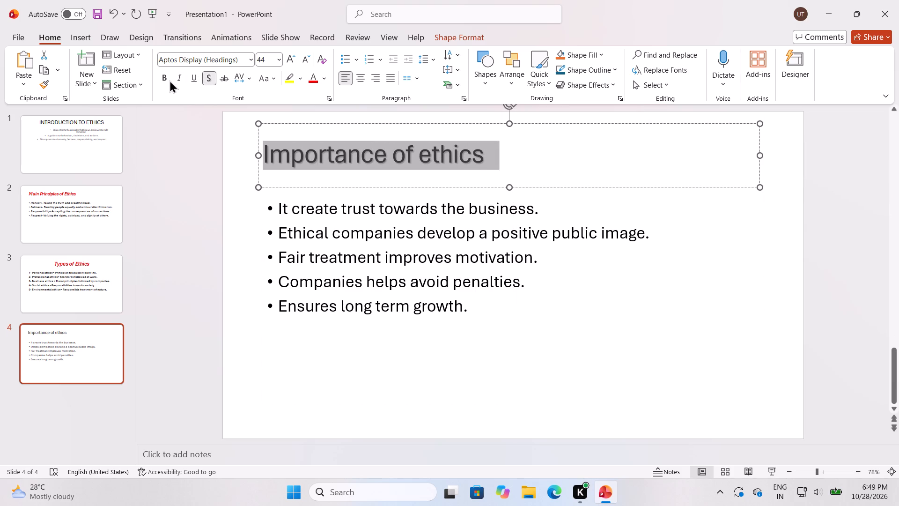
pyautogui.click(169, 80)
# Set the font colour of the fourth slide's title "Importance of ethics" to standard red.
pyautogui.click(325, 78)
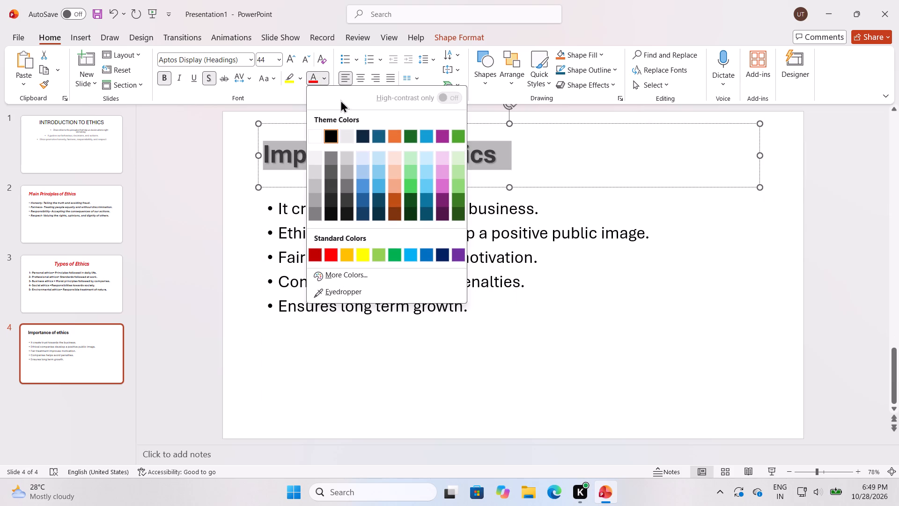
pyautogui.click(330, 259)
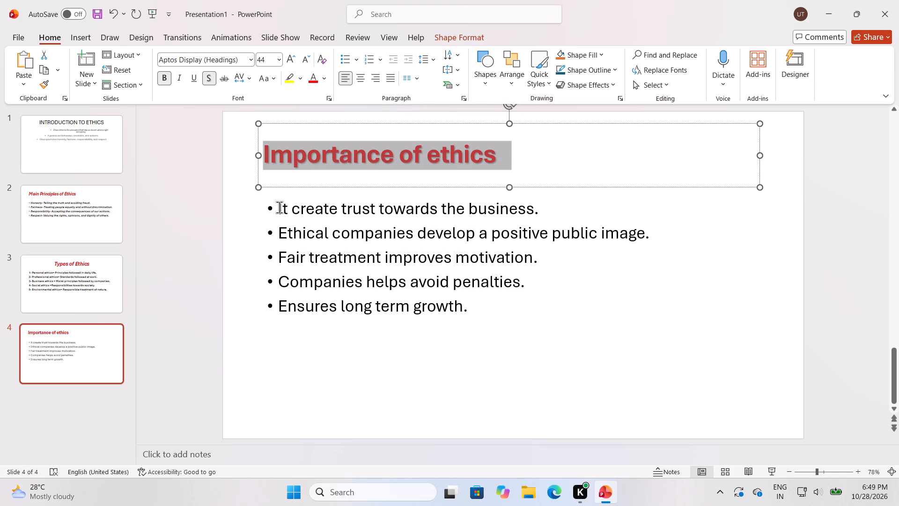
# Make all five bullets in the fourth slide's content bold.
pyautogui.click(279, 207)
pyautogui.hotkey('ctrl', 'a')
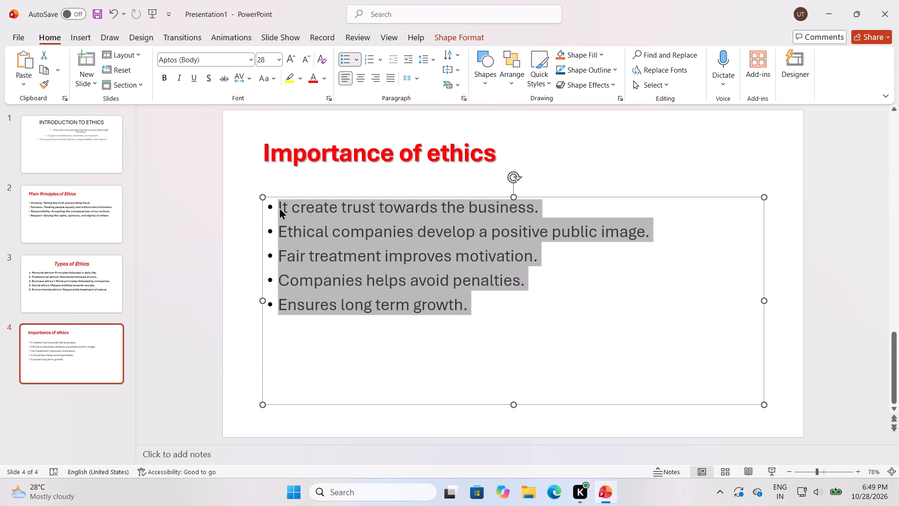
pyautogui.click(168, 82)
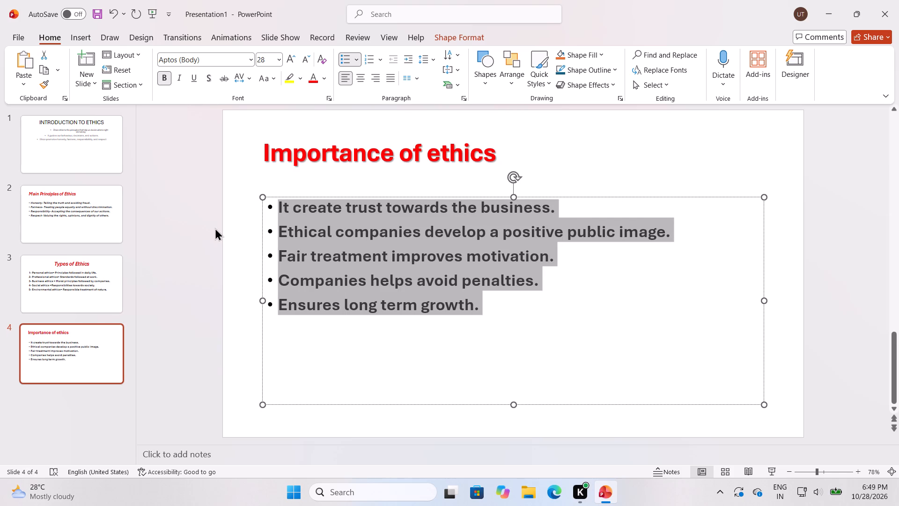
pyautogui.click(215, 228)
# Centre the title "Main Principles of Ethics" on the second slide.
pyautogui.click(100, 231)
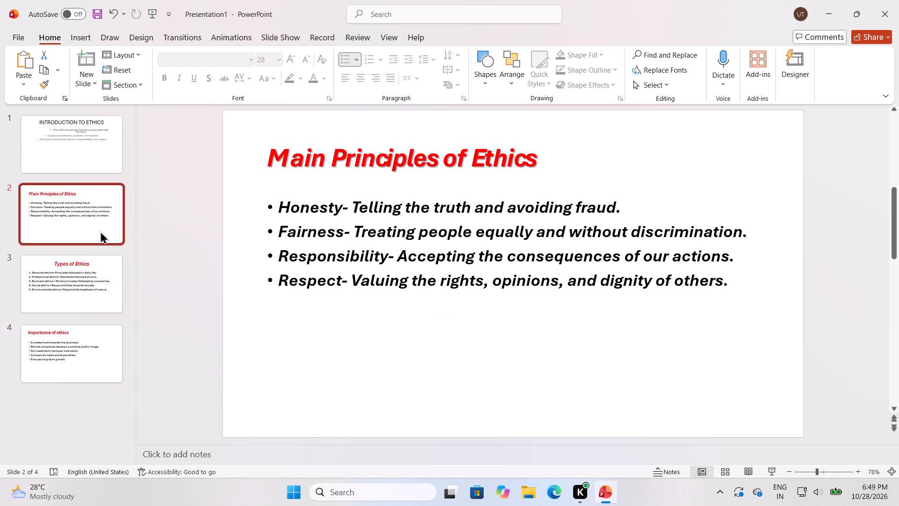
pyautogui.click(59, 278)
pyautogui.click(63, 238)
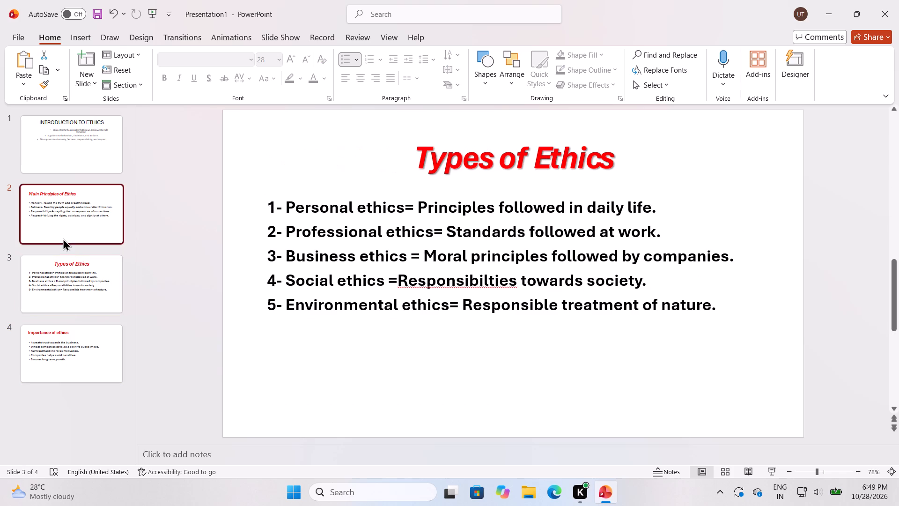
pyautogui.click(266, 163)
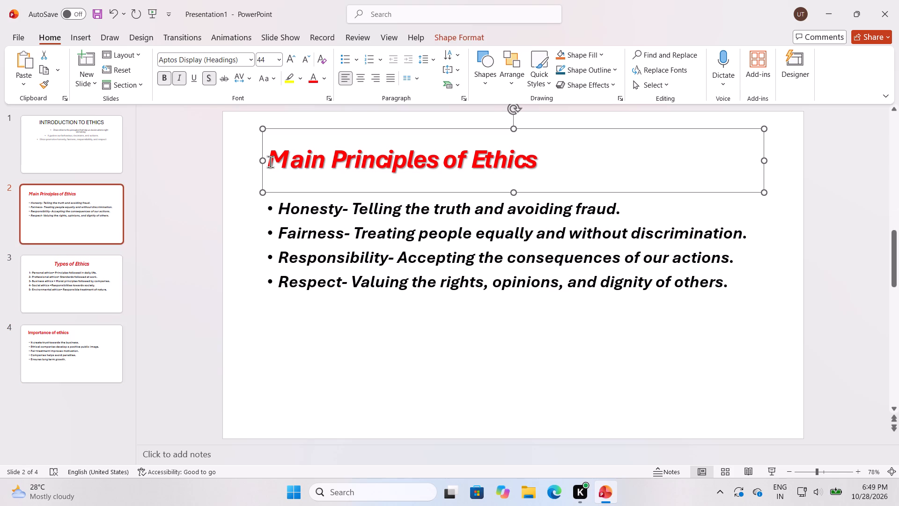
pyautogui.hotkey('ctrl', 'a')
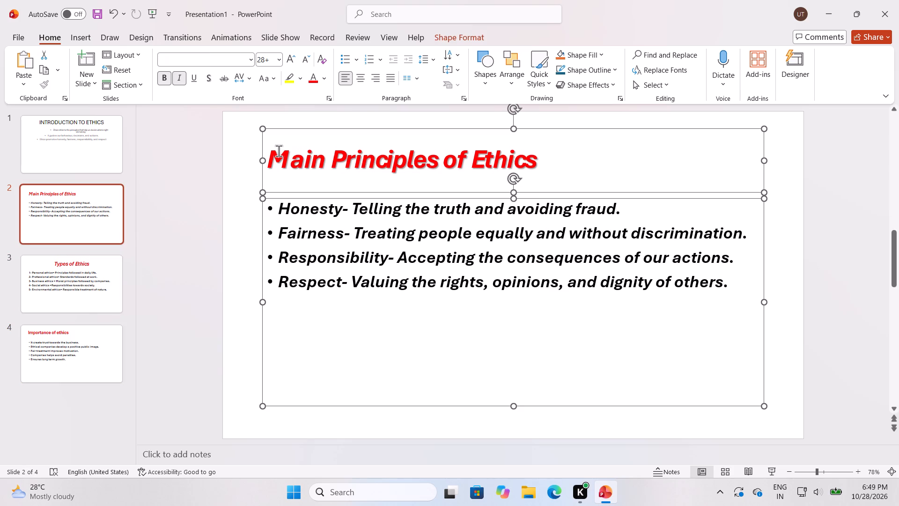
pyautogui.moveTo(274, 151); pyautogui.dragTo(505, 145)
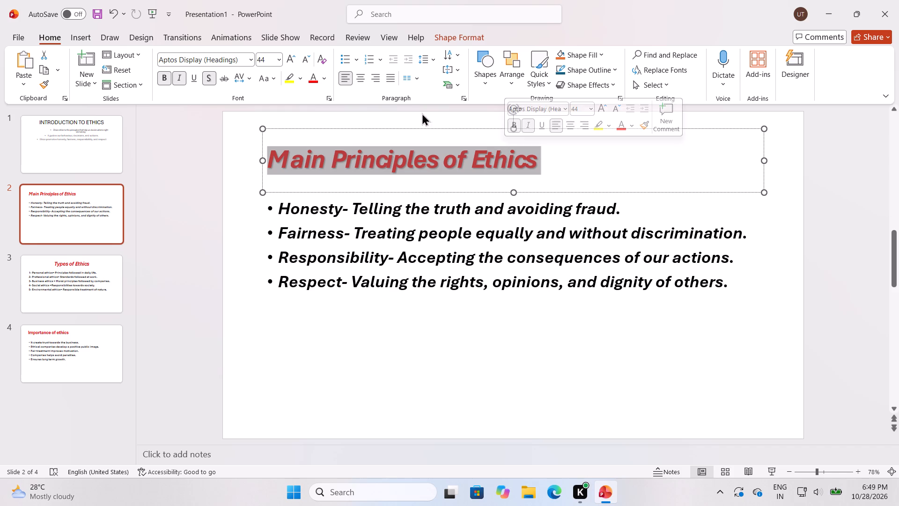
pyautogui.click(360, 80)
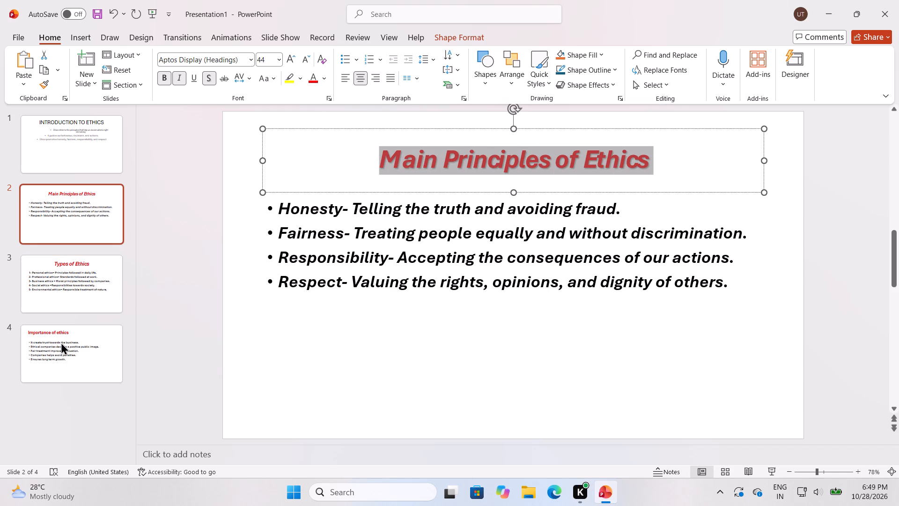
# Centre the title "Importance of ethics" on the fourth slide.
pyautogui.click(62, 342)
pyautogui.click(278, 149)
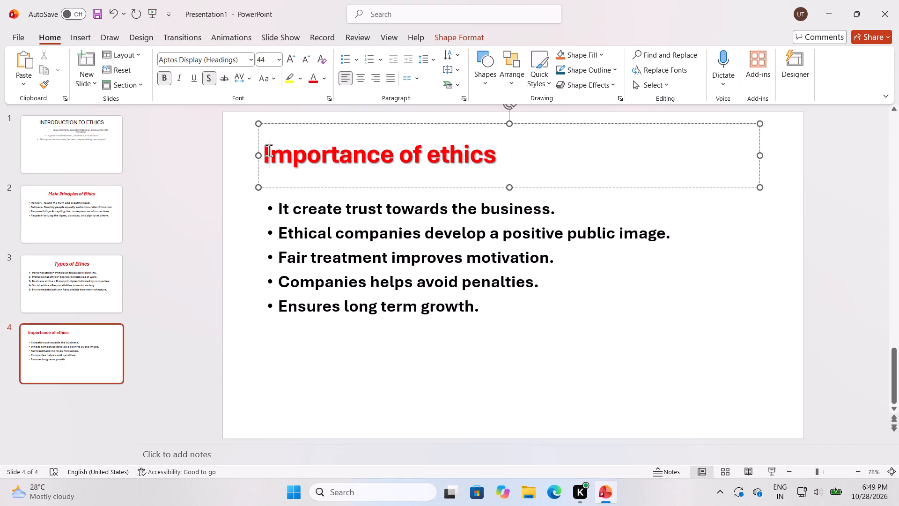
pyautogui.moveTo(265, 151); pyautogui.dragTo(467, 153)
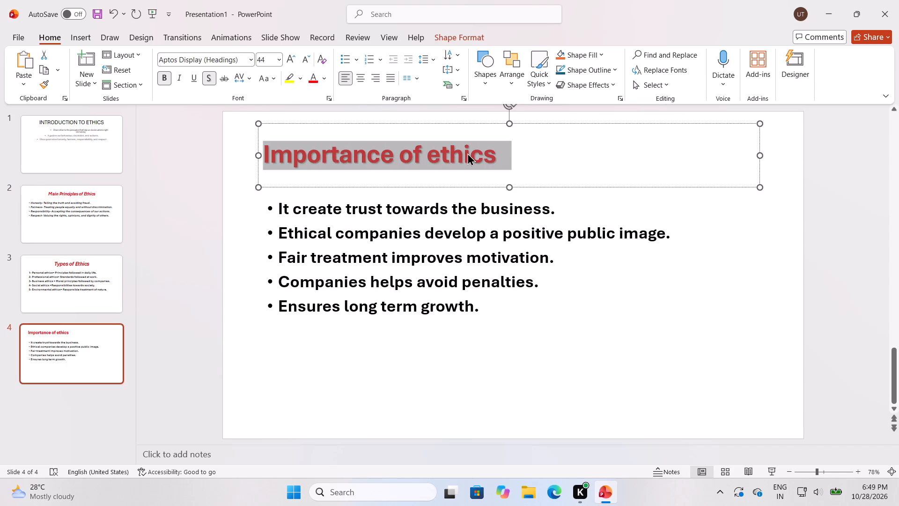
pyautogui.click(366, 82)
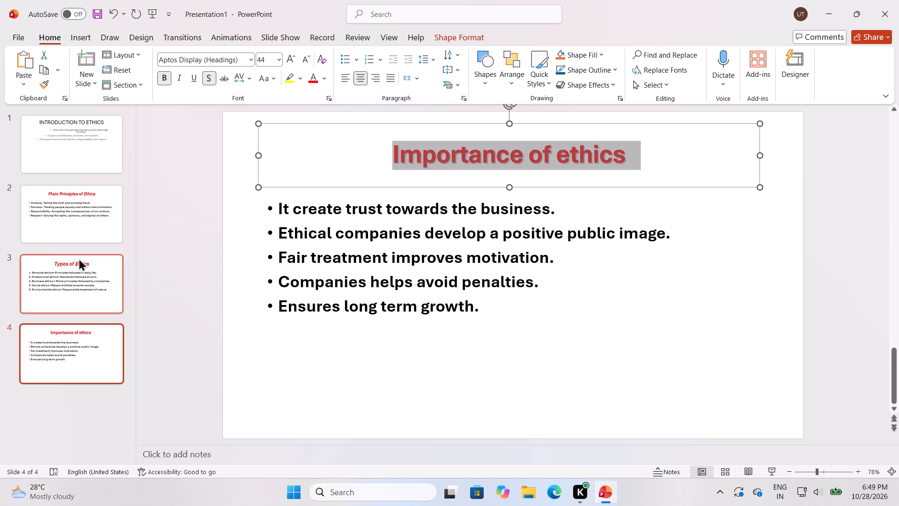
# Add a new fifth slide with the Title and Content layout after the fourth slide.
pyautogui.click(98, 89)
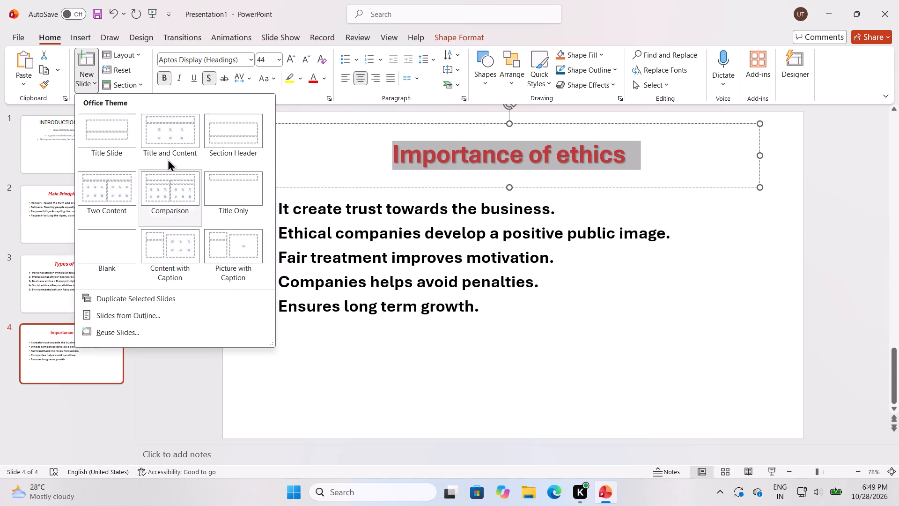
pyautogui.click(168, 151)
# Enter "Unethical practices in business" as the fifth slide's title.
pyautogui.click(338, 161)
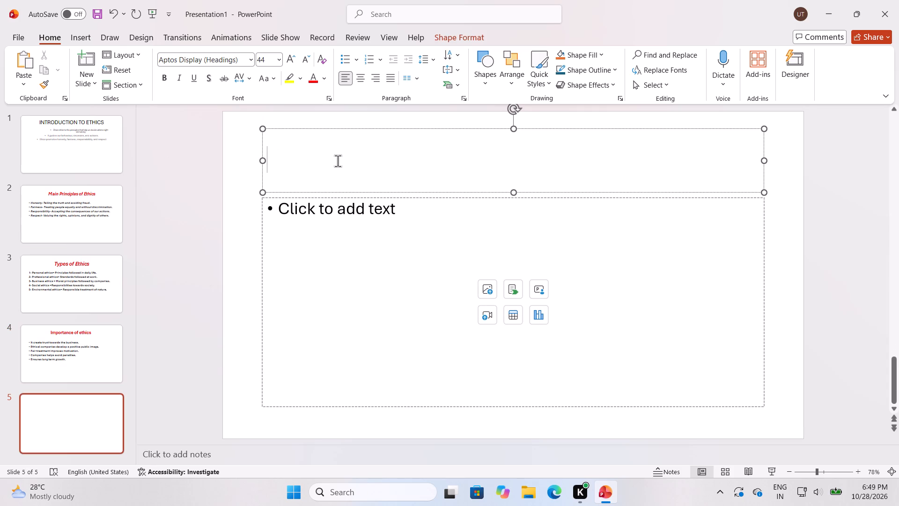
pyautogui.press('u')
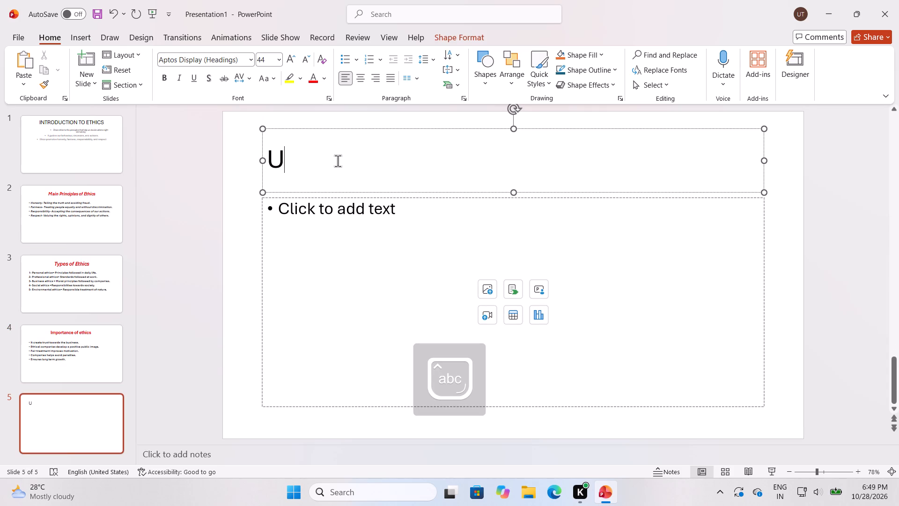
pyautogui.press('n')
pyautogui.write('ethhica')
pyautogui.press('l')
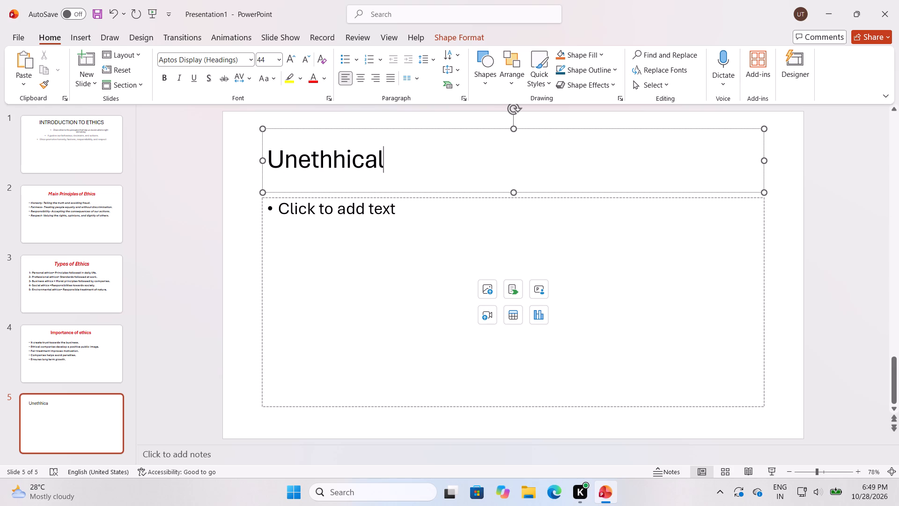
pyautogui.press('BackSpace')
pyautogui.press('BackSpace')
pyautogui.press('BackSpace')
pyautogui.press('BackSpace')
pyautogui.press('BackSpace')
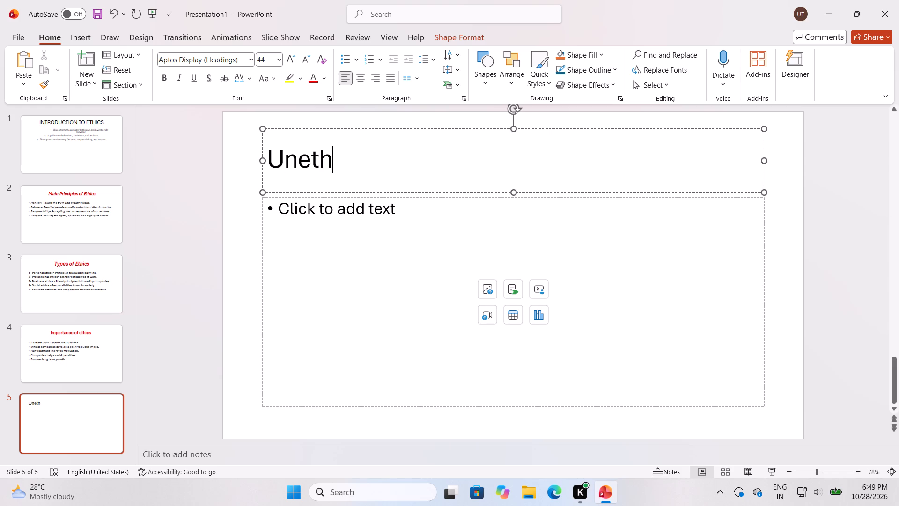
pyautogui.write('ical')
pyautogui.press('space')
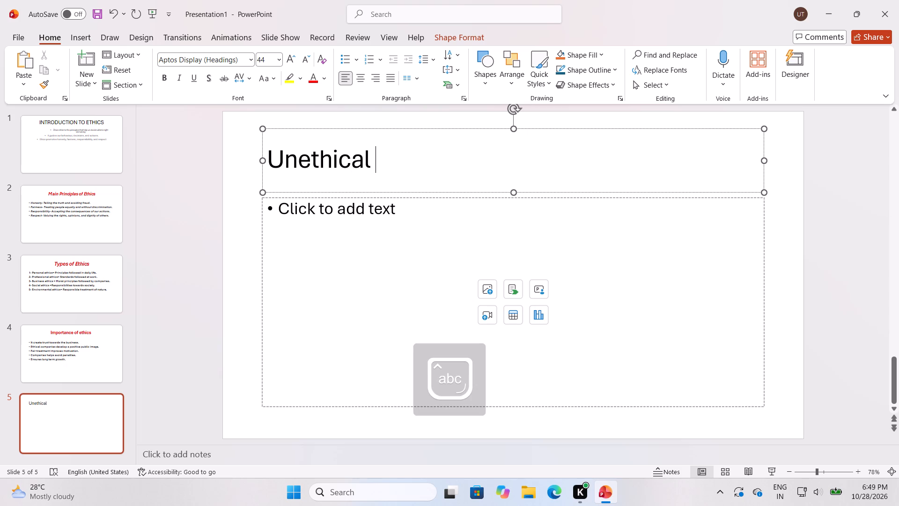
pyautogui.press('p')
pyautogui.write('rac')
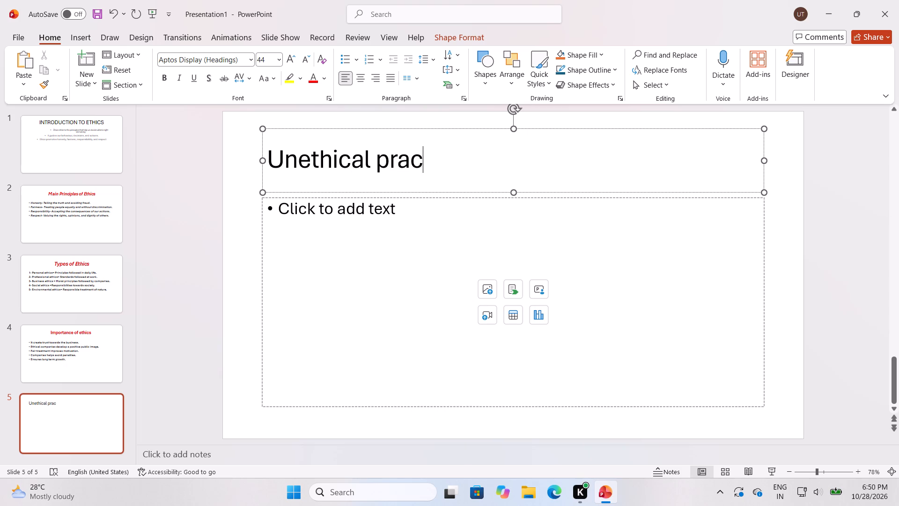
pyautogui.write('tices')
pyautogui.press('space')
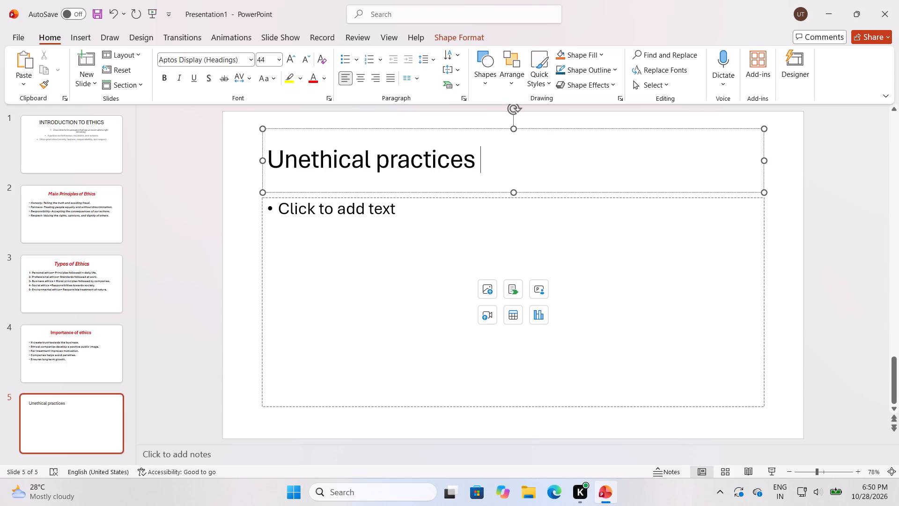
pyautogui.write('in bui')
pyautogui.press('BackSpace')
pyautogui.write('siness')
pyautogui.press('space')
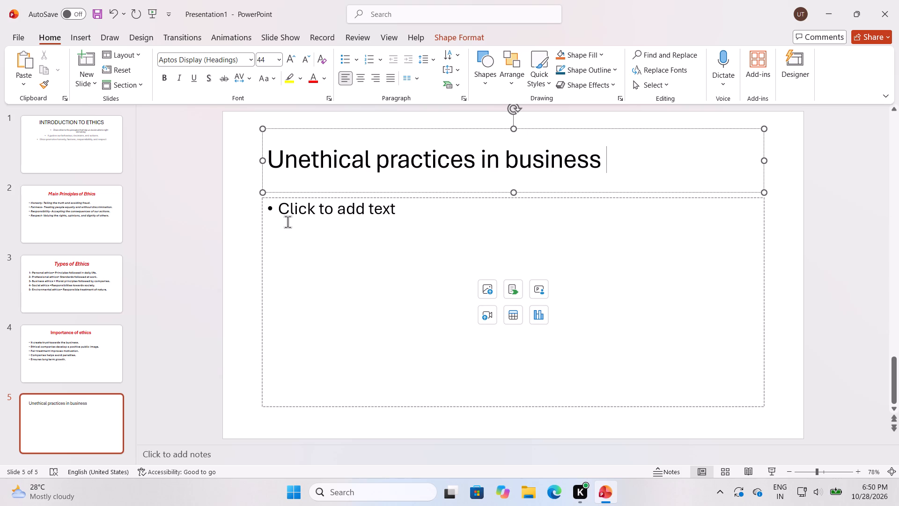
# Add "False advertising." as the first bullet of the fifth slide's content.
pyautogui.click(288, 222)
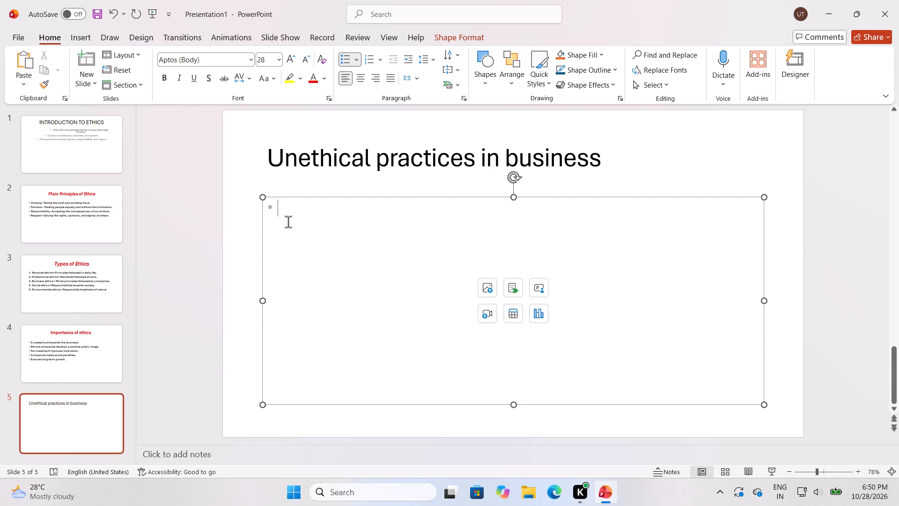
pyautogui.write('FA')
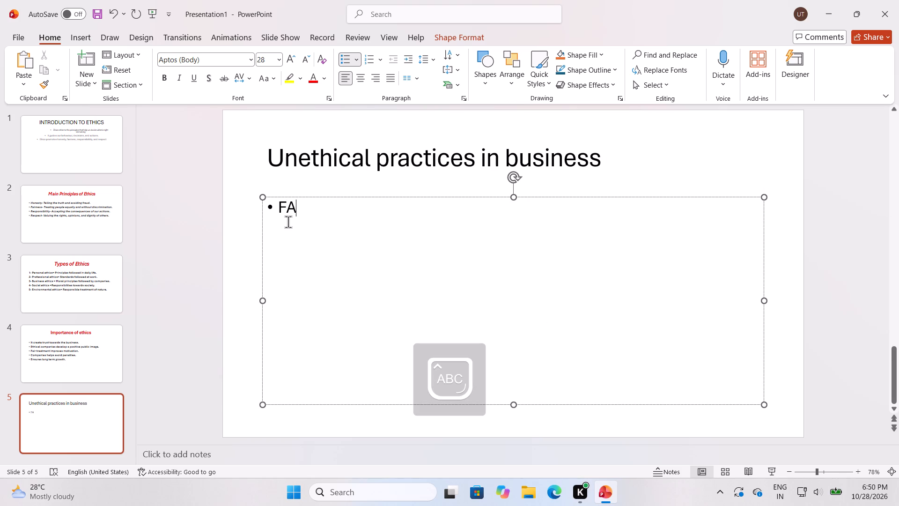
pyautogui.press('BackSpace')
pyautogui.write('alse adverstis')
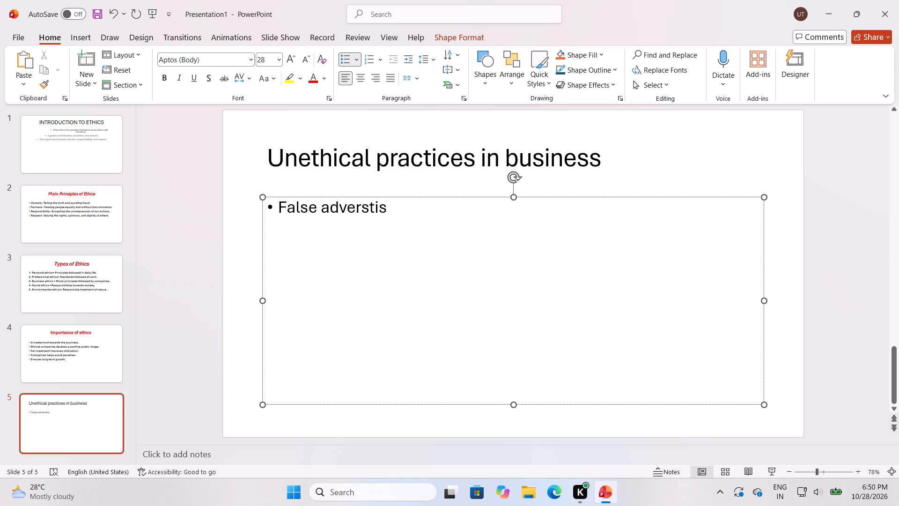
pyautogui.write('ing')
pyautogui.press('.')
pyautogui.press('Return')
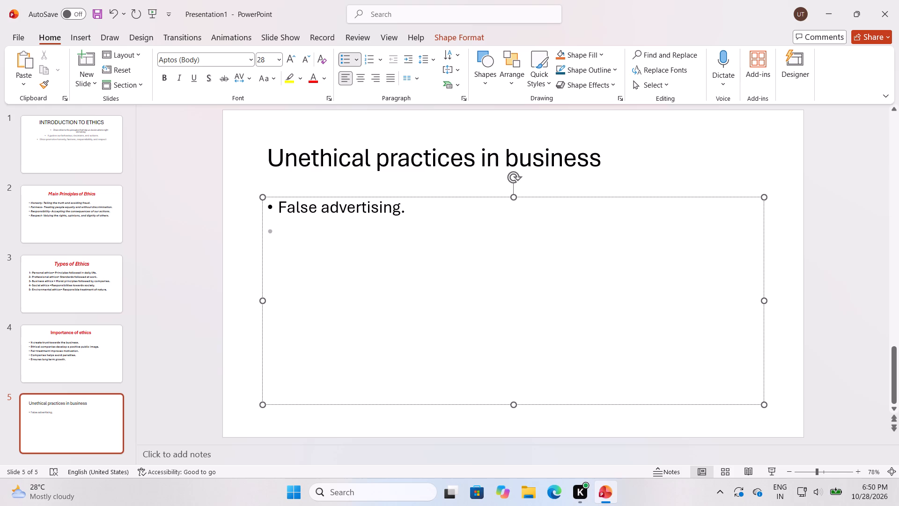
# Add "Bribery and corruption." as the second bullet of the fifth slide's content.
pyautogui.write('ribe')
pyautogui.write('ry')
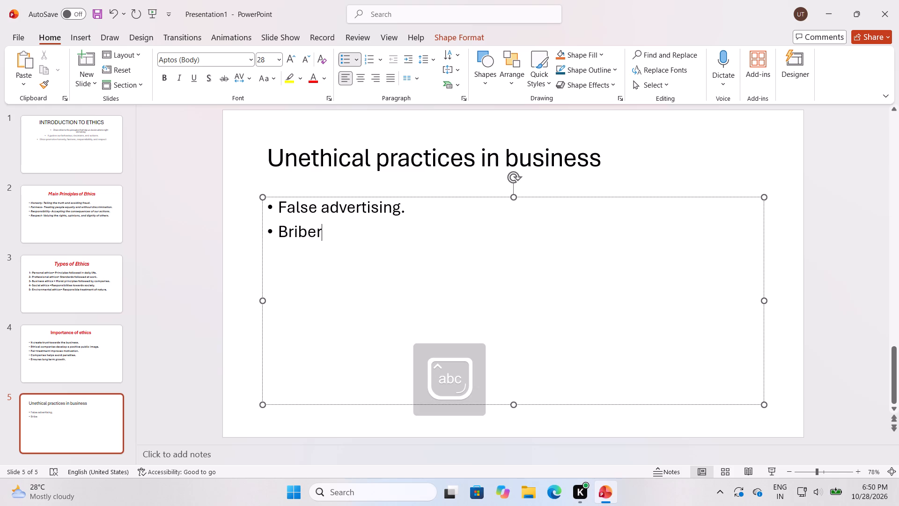
pyautogui.press('space')
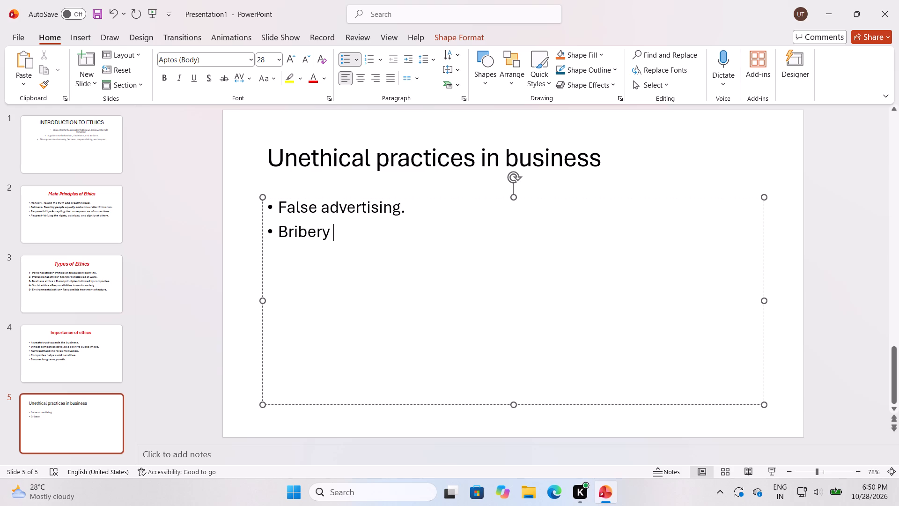
pyautogui.write('and c')
pyautogui.press('o')
pyautogui.write('rruption')
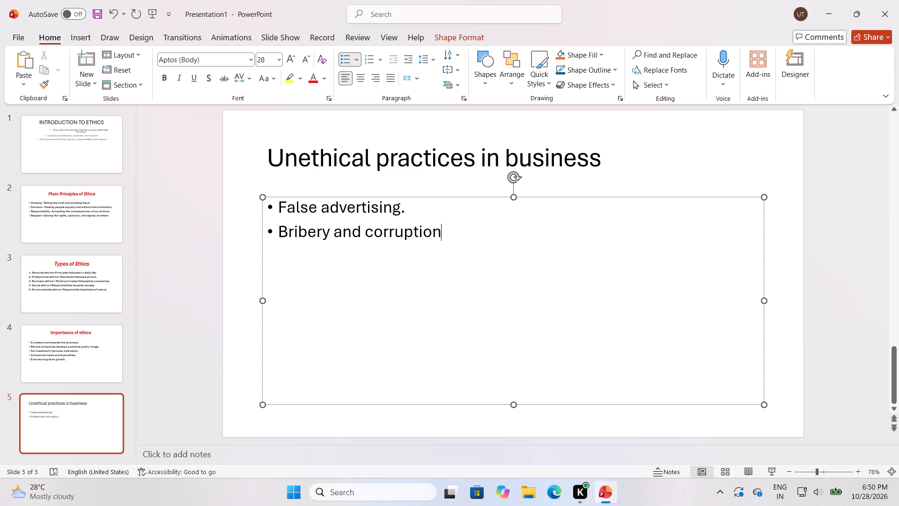
pyautogui.press('.')
pyautogui.press('Return')
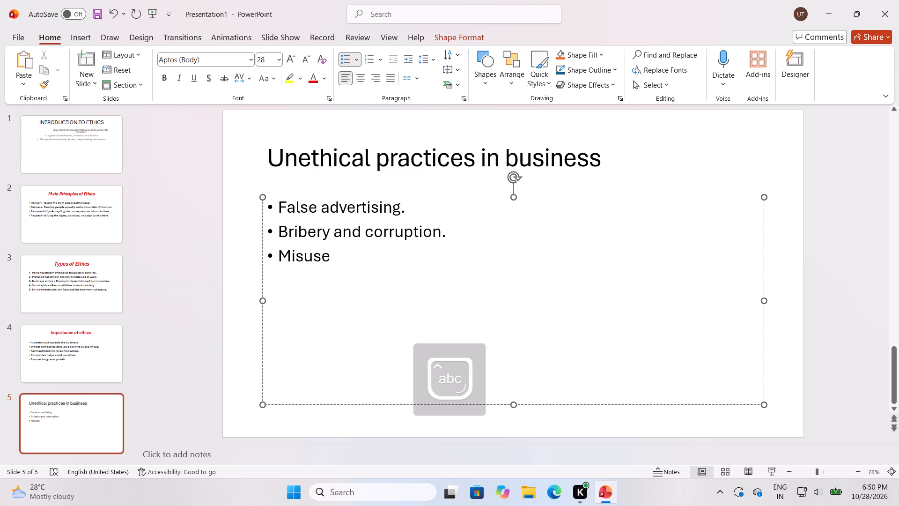
# Add "Misuse of customer data." as the third bullet of the fifth slide's content.
pyautogui.write('of customer')
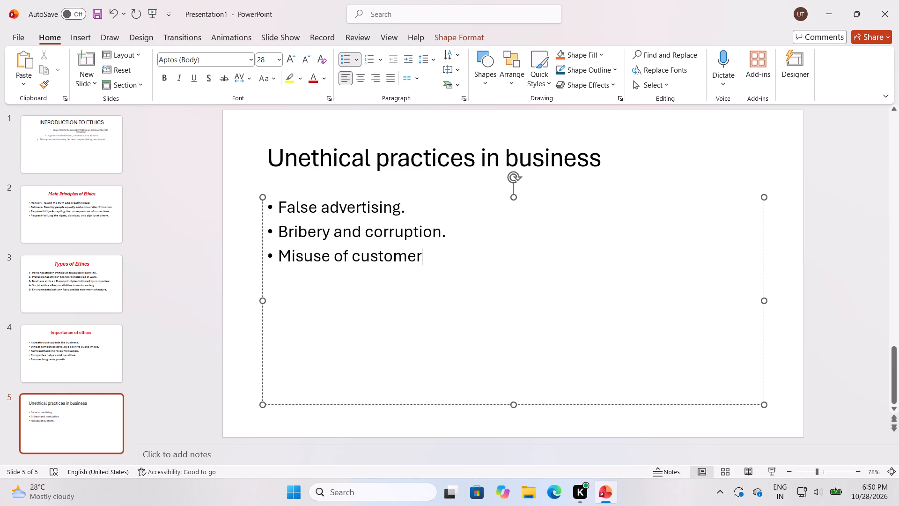
pyautogui.press('space')
pyautogui.write('data')
pyautogui.press('.')
pyautogui.press('Return')
# Add "Environmental Negligence." as the fourth bullet of the fifth slide's content.
pyautogui.press('n')
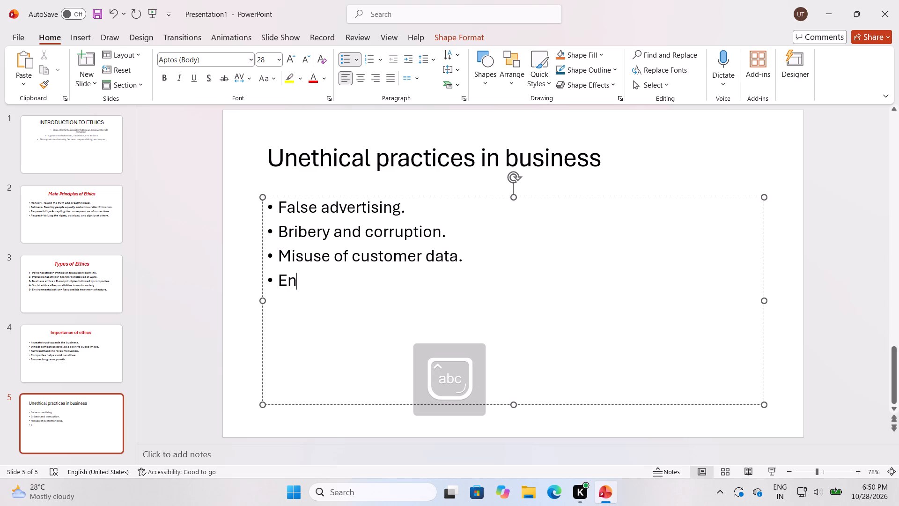
pyautogui.press('v')
pyautogui.write('iro')
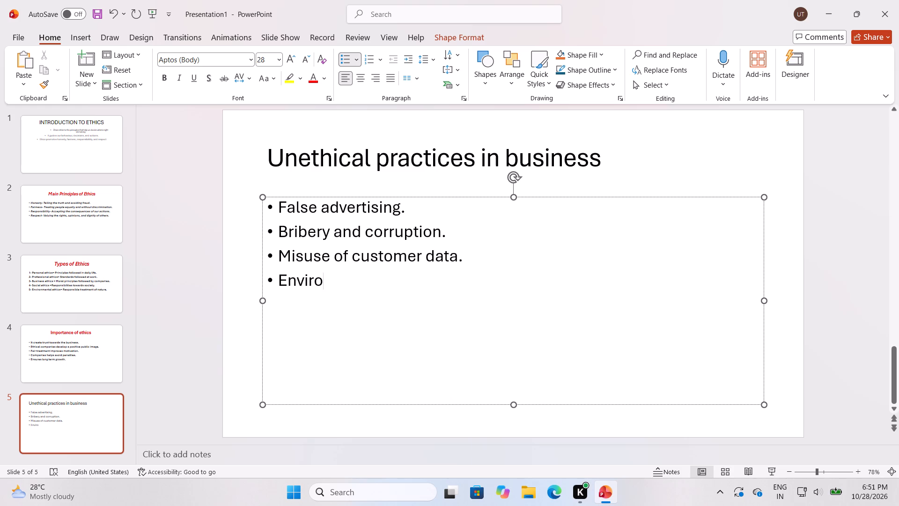
pyautogui.write('nmental')
pyautogui.press('space')
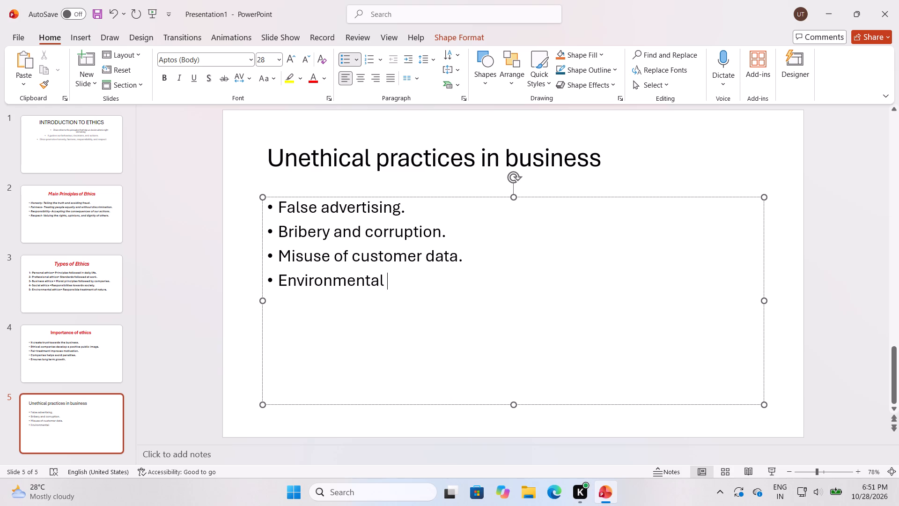
pyautogui.write('eg')
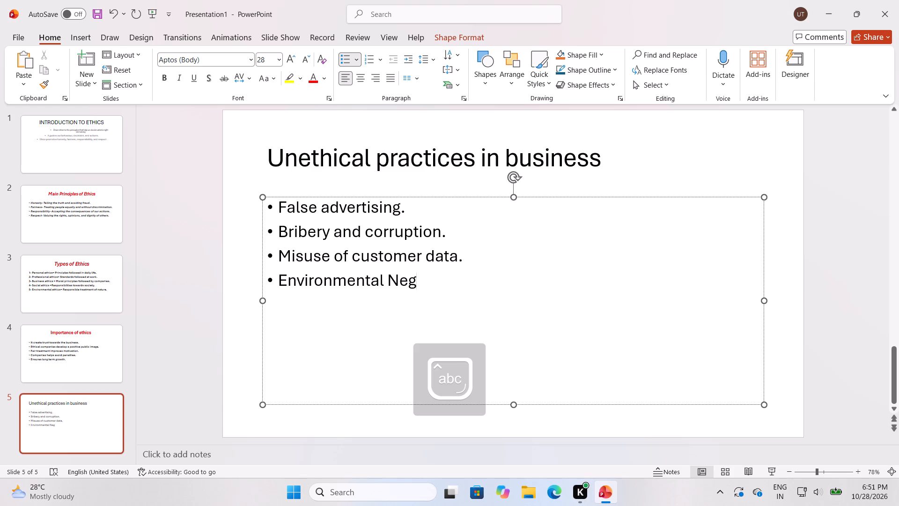
pyautogui.write('li')
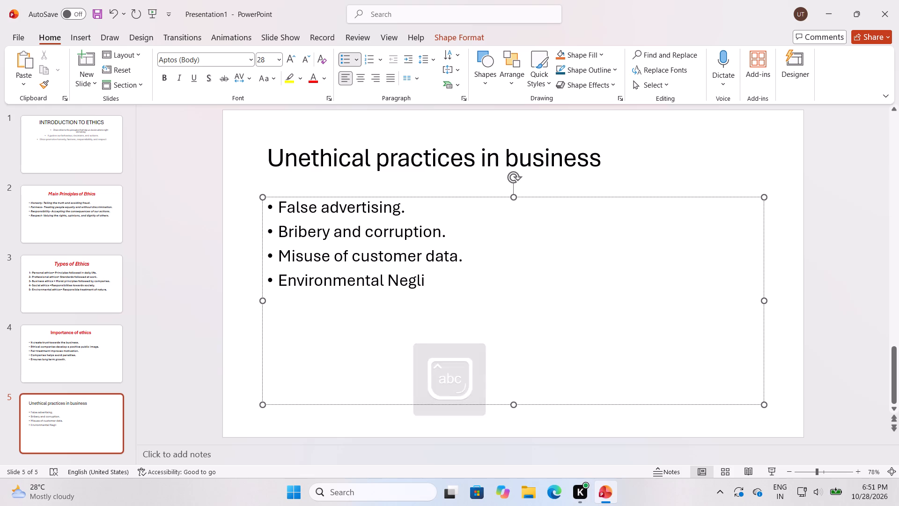
pyautogui.write('gence')
pyautogui.press('.')
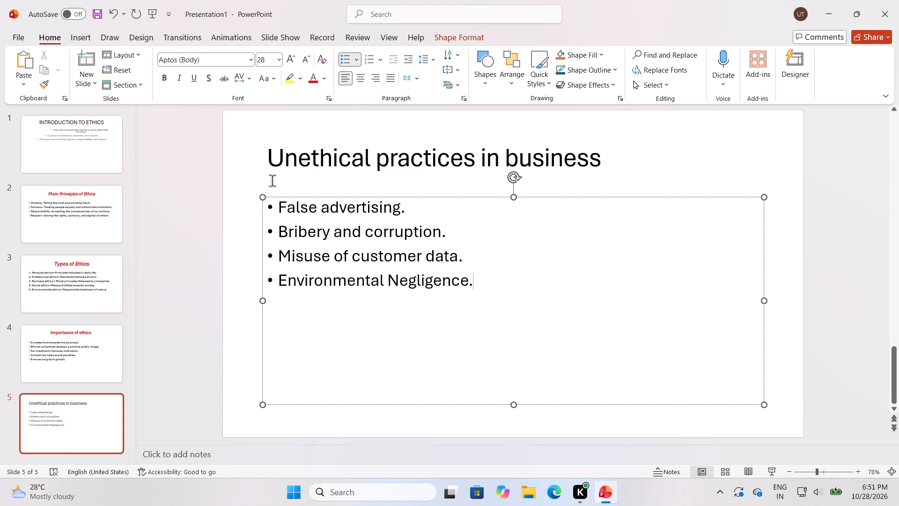
# Format the fifth slide's title "Unethical practices in business" as bold, shadowed, red and centred.
pyautogui.moveTo(266, 155); pyautogui.dragTo(579, 159)
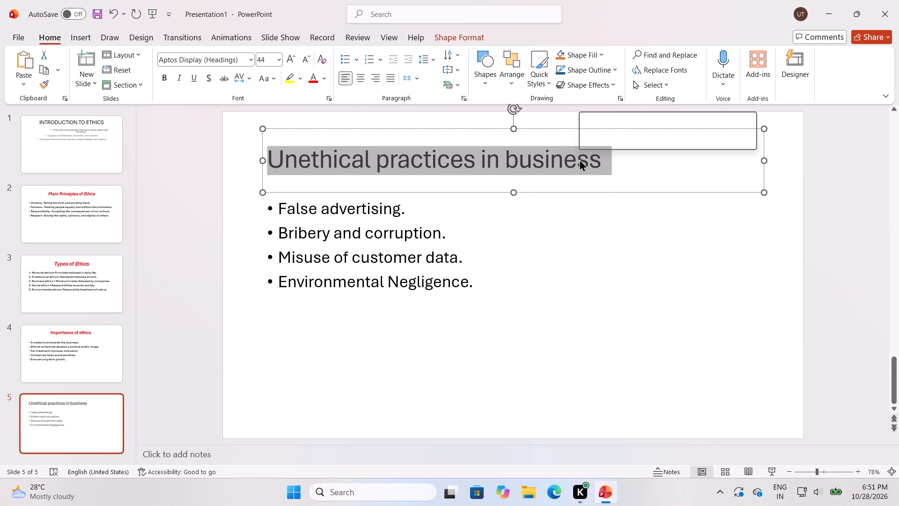
pyautogui.click(214, 81)
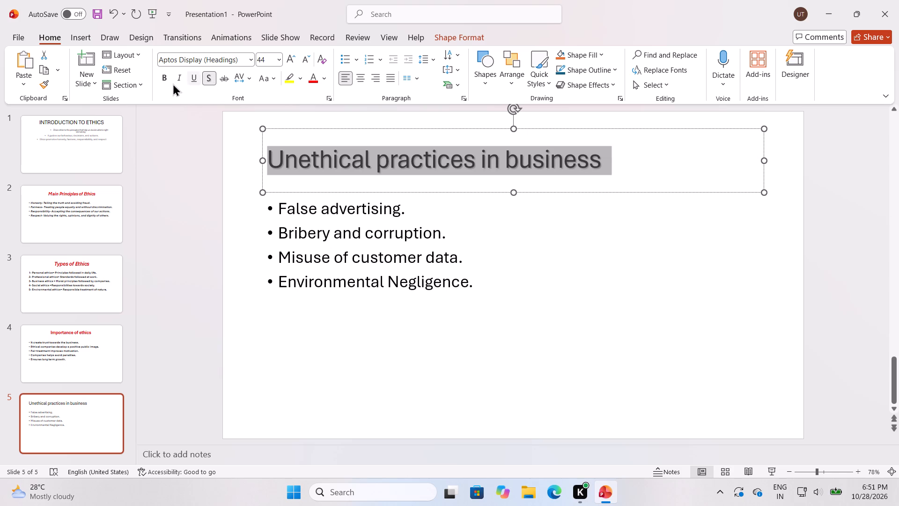
pyautogui.click(160, 78)
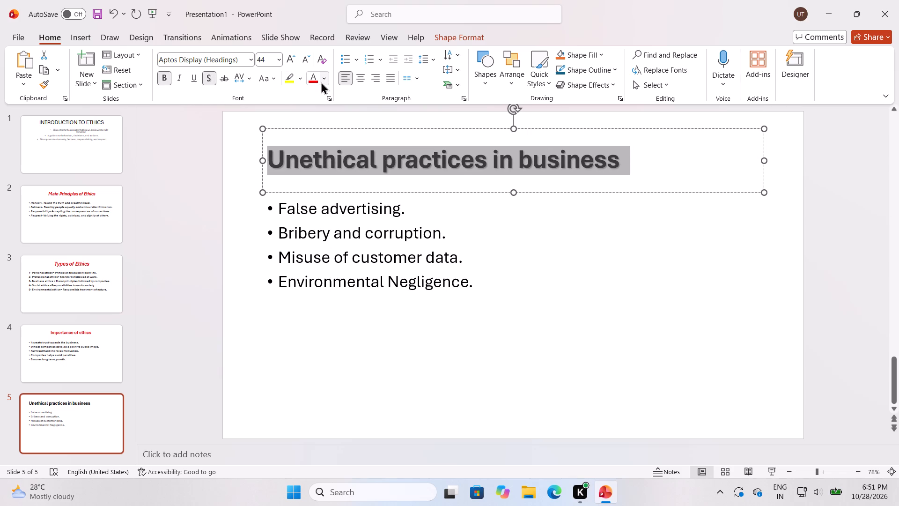
pyautogui.click(321, 82)
pyautogui.click(331, 255)
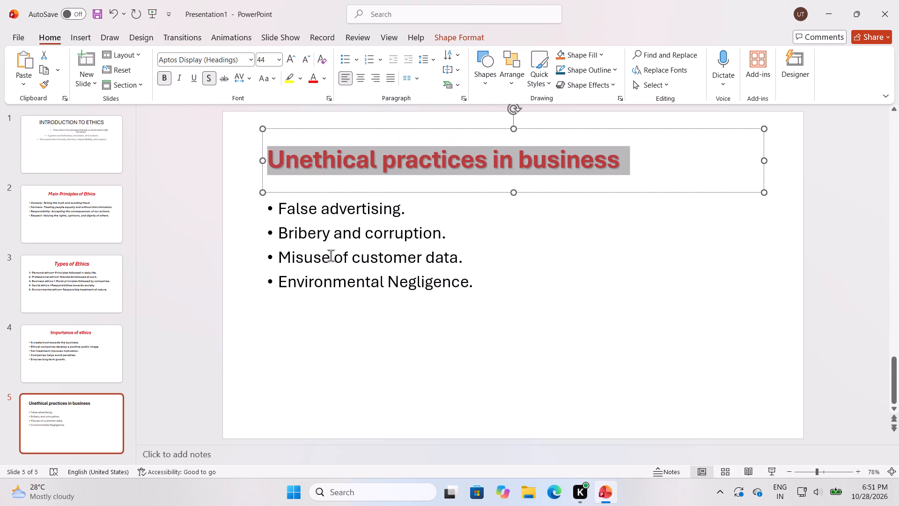
pyautogui.click(364, 78)
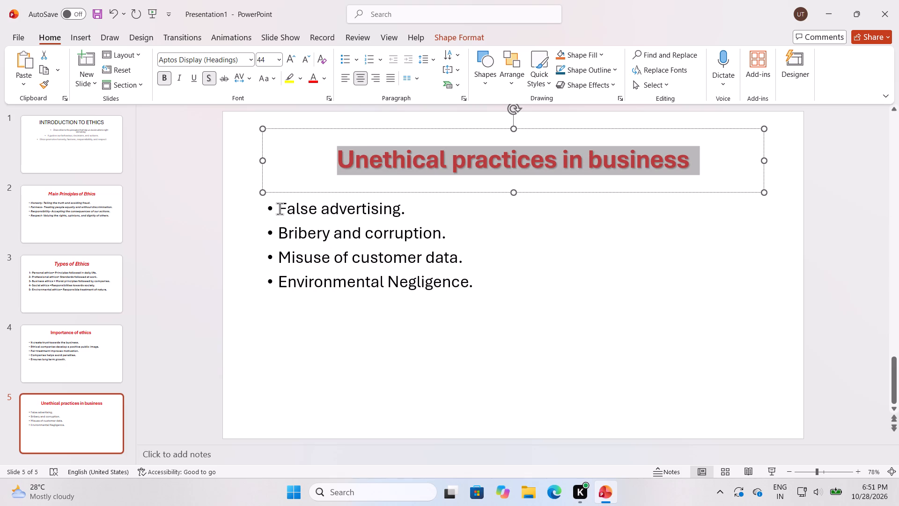
# Make the fifth slide's whole list bold and left-aligned, and change its bullets to a. b. c. lettering.
pyautogui.click(280, 208)
pyautogui.hotkey('ctrl', 'a')
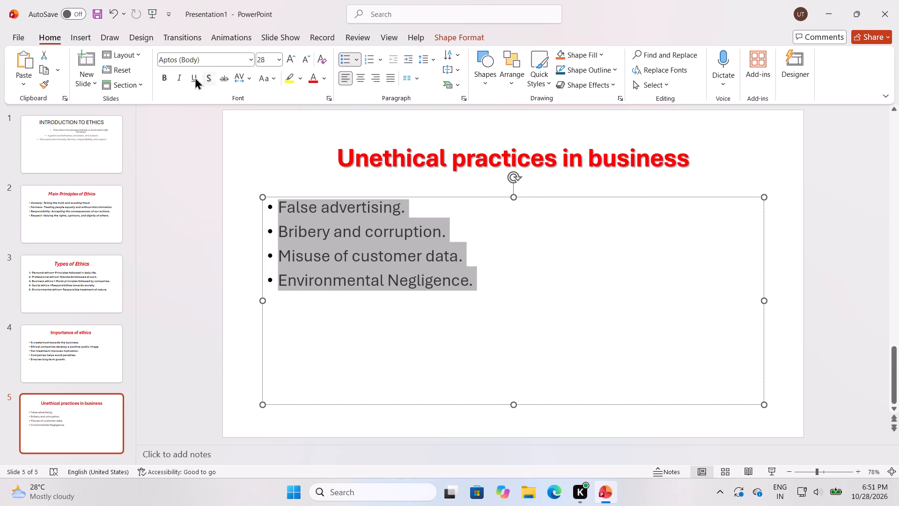
pyautogui.click(164, 74)
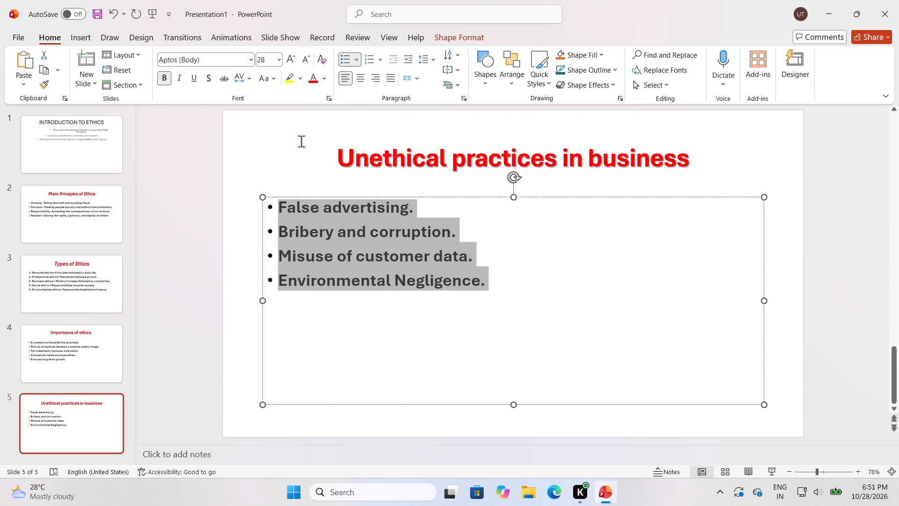
pyautogui.click(362, 83)
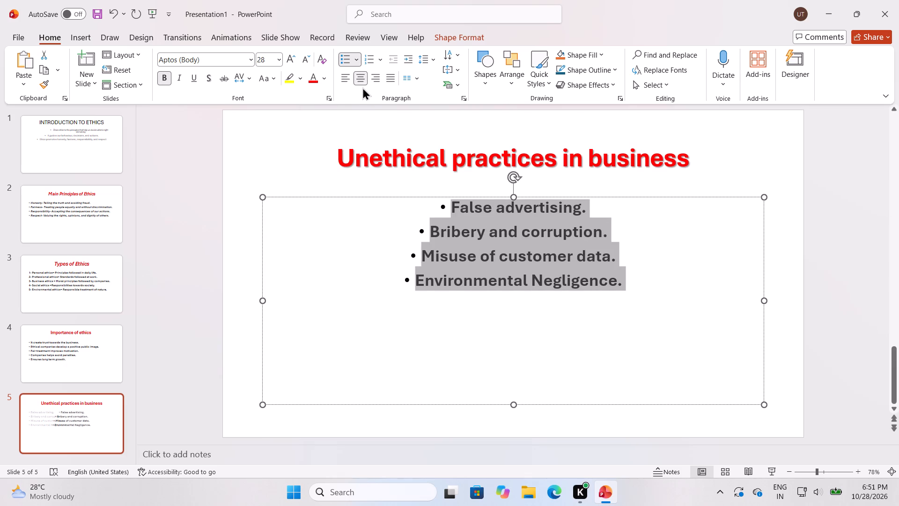
pyautogui.click(348, 80)
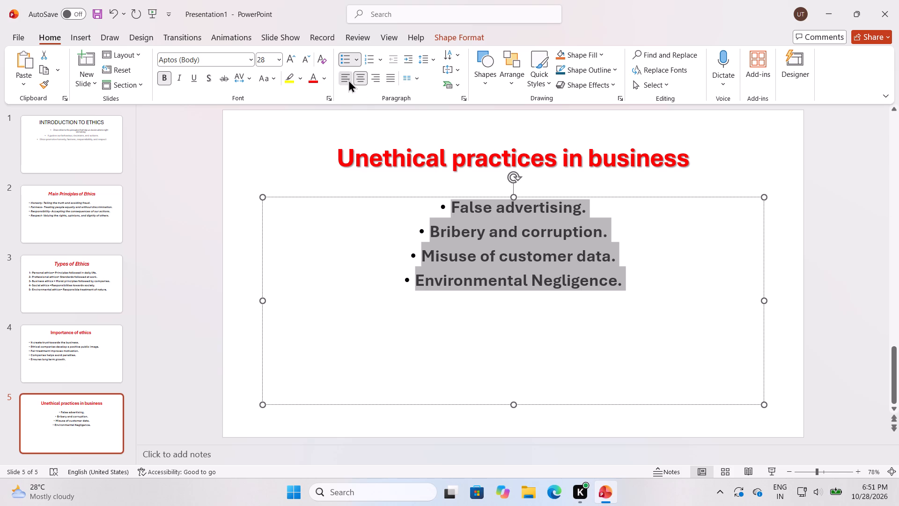
pyautogui.click(381, 58)
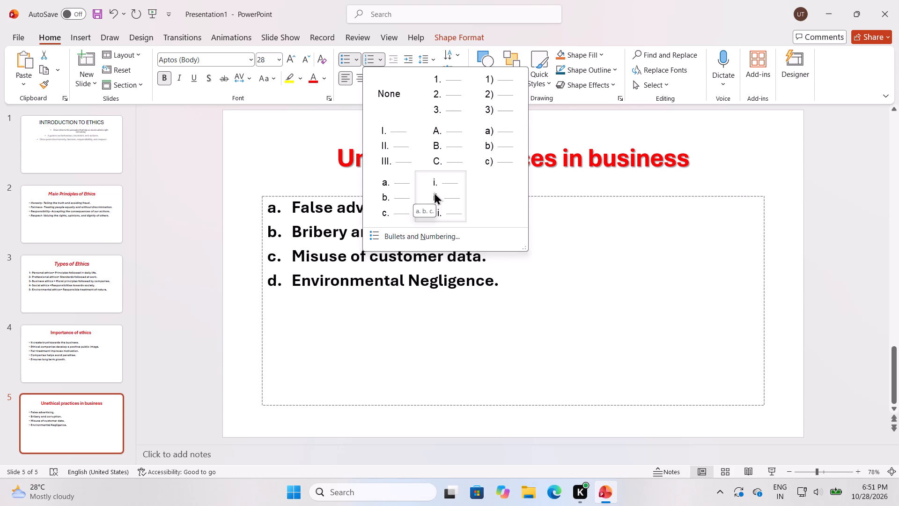
pyautogui.click(383, 193)
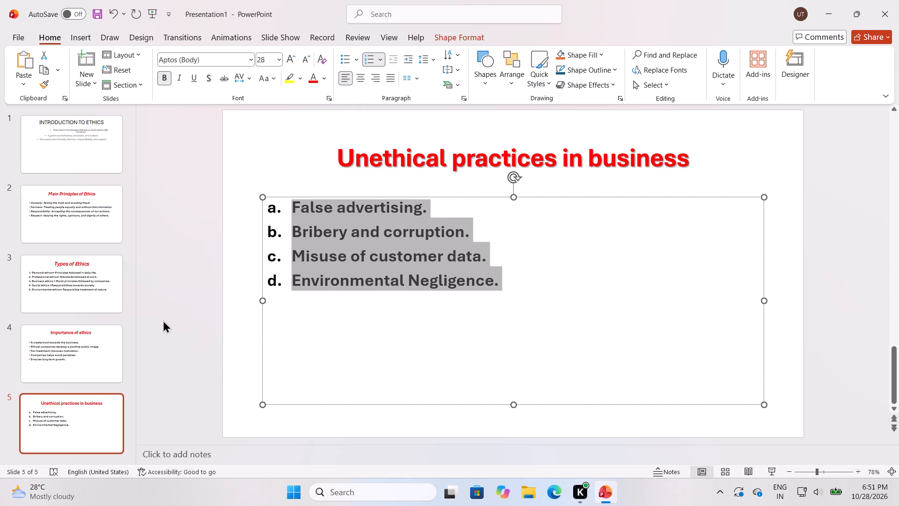
pyautogui.click(163, 320)
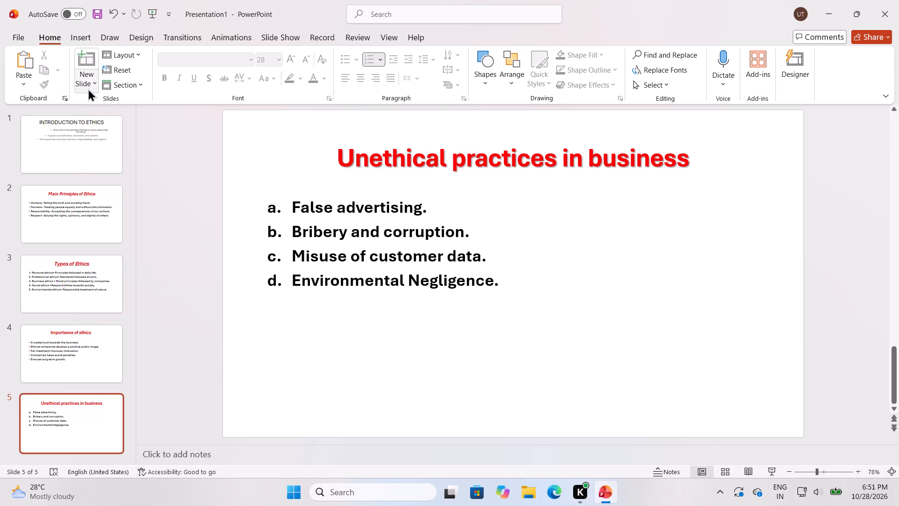
# Add a sixth slide with the Title and Content layout after the unethical practices slide.
pyautogui.click(88, 89)
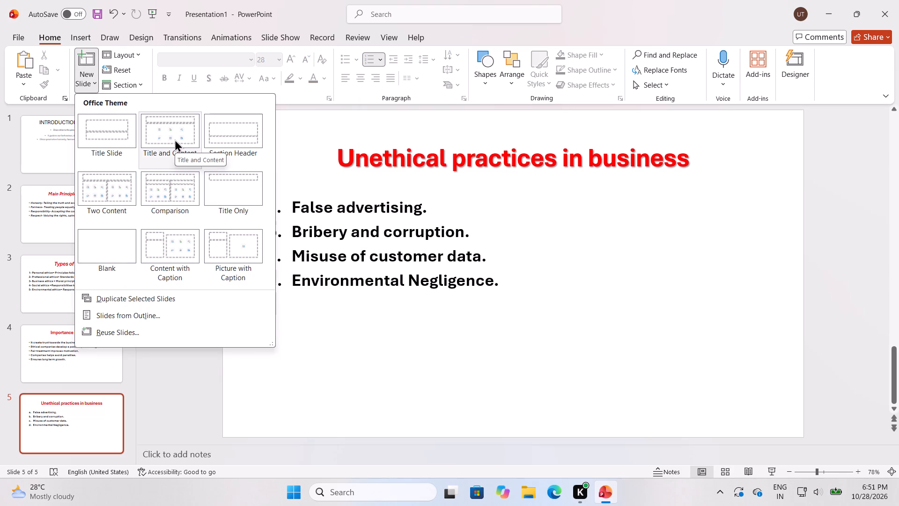
pyautogui.click(175, 139)
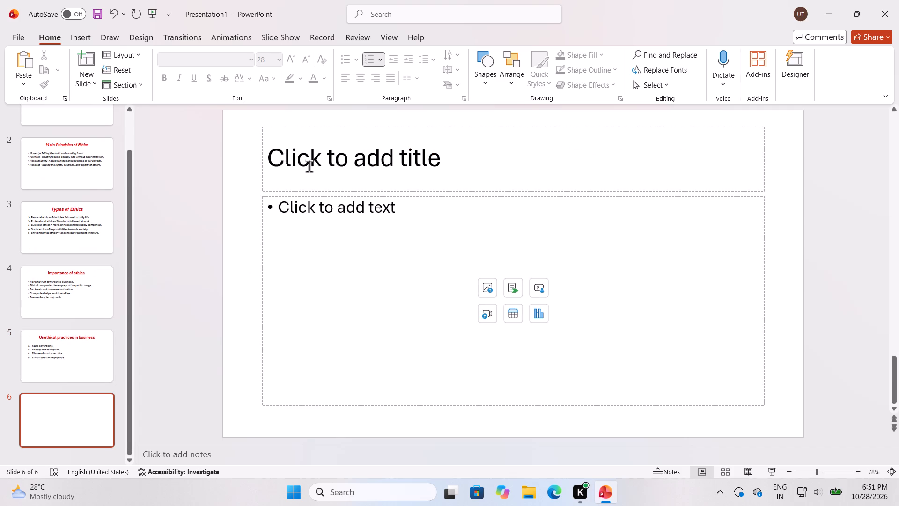
# Enter "How Can we promote ethics." as the sixth slide's title, followed by a line break.
pyautogui.click(309, 166)
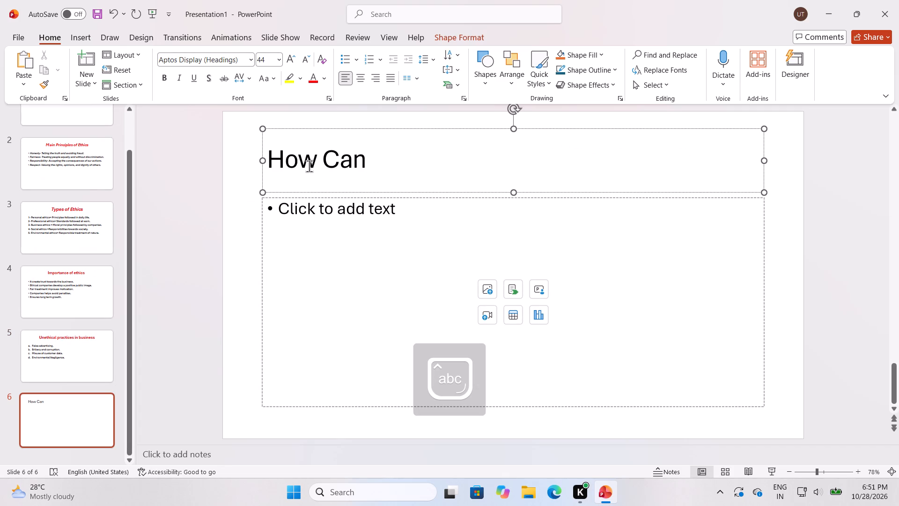
pyautogui.press('w')
pyautogui.press('BackSpace')
pyautogui.write('we')
pyautogui.press('space')
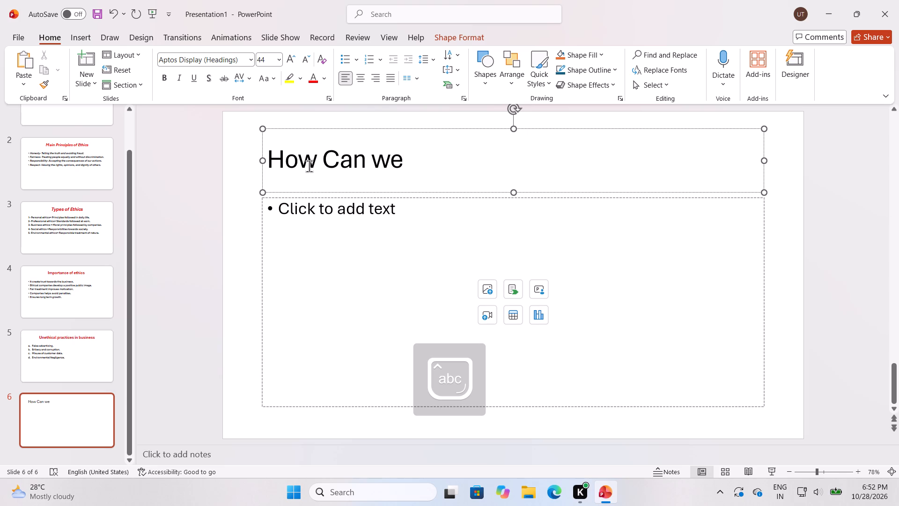
pyautogui.press('p')
pyautogui.write('romoe')
pyautogui.press('BackSpace')
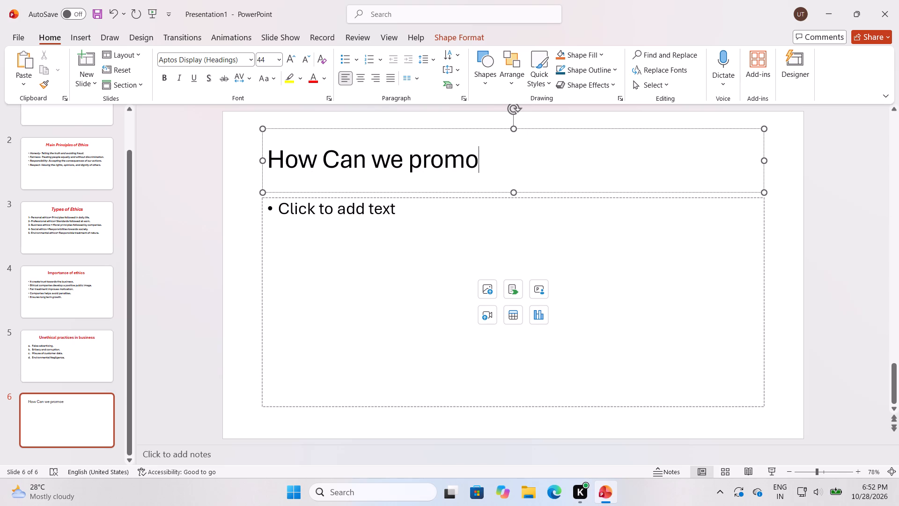
pyautogui.write('te')
pyautogui.press('space')
pyautogui.write('ethics')
pyautogui.press('.')
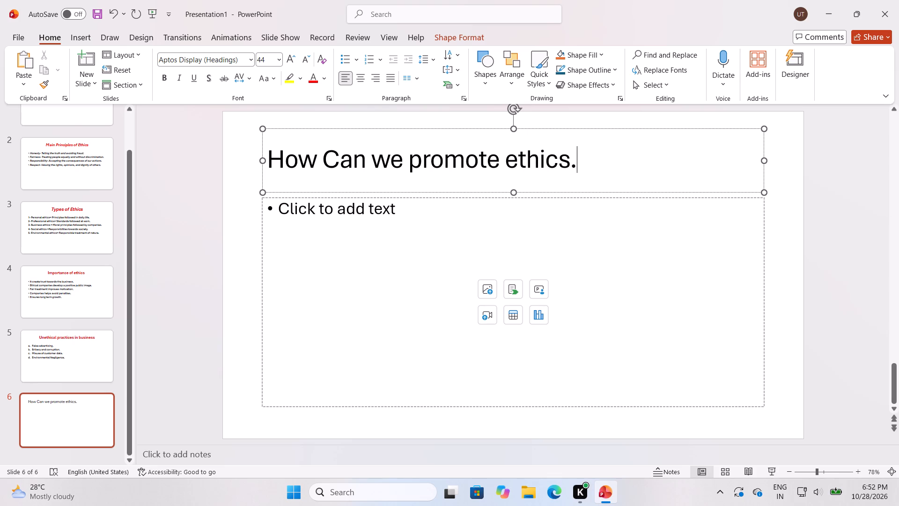
pyautogui.press('Return')
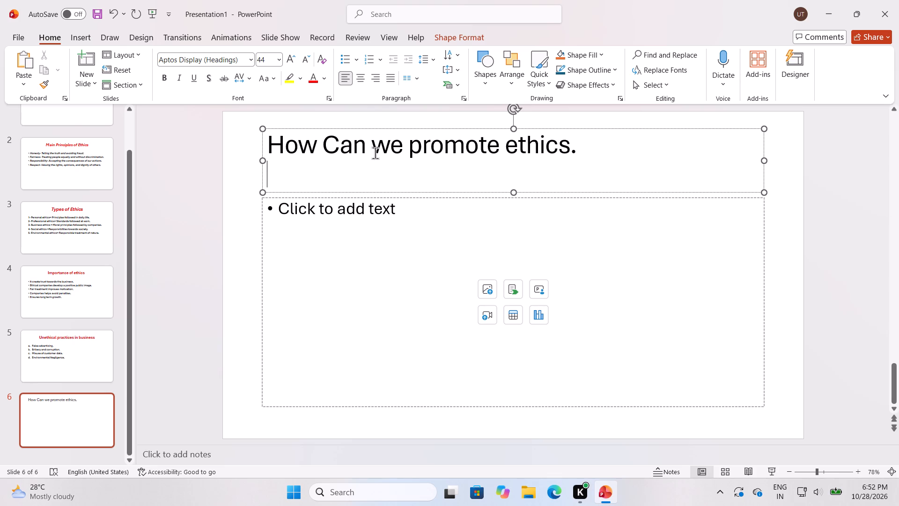
# Enter "Follow honesty in every situation." as the first bullet of the sixth slide's content and start a new bullet.
pyautogui.click(321, 211)
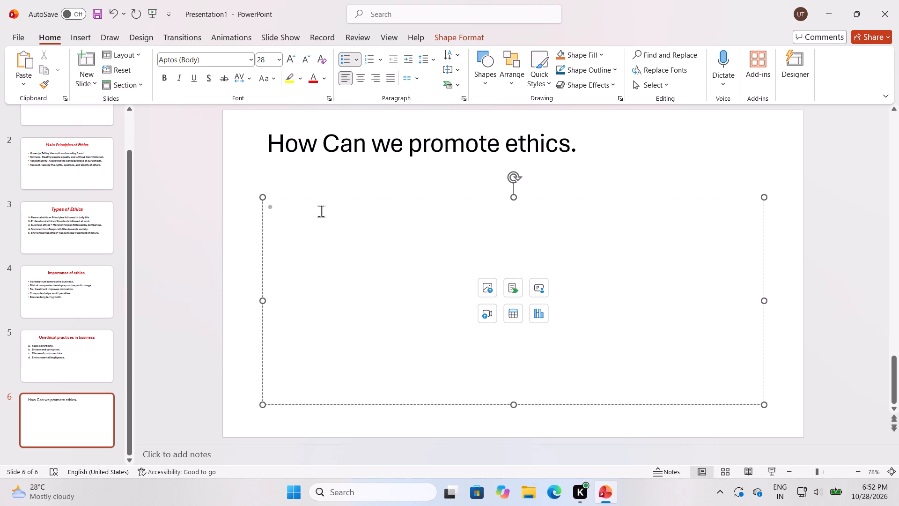
pyautogui.write('ollow')
pyautogui.press('space')
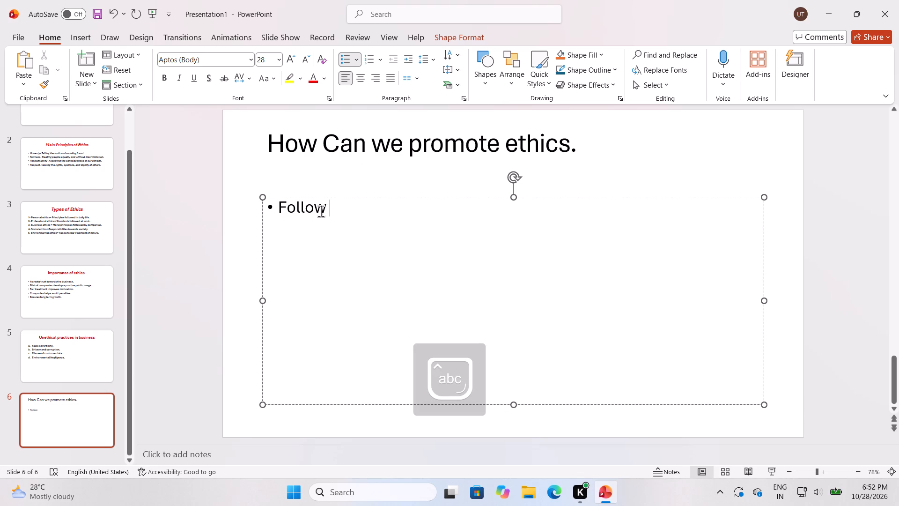
pyautogui.write('hon')
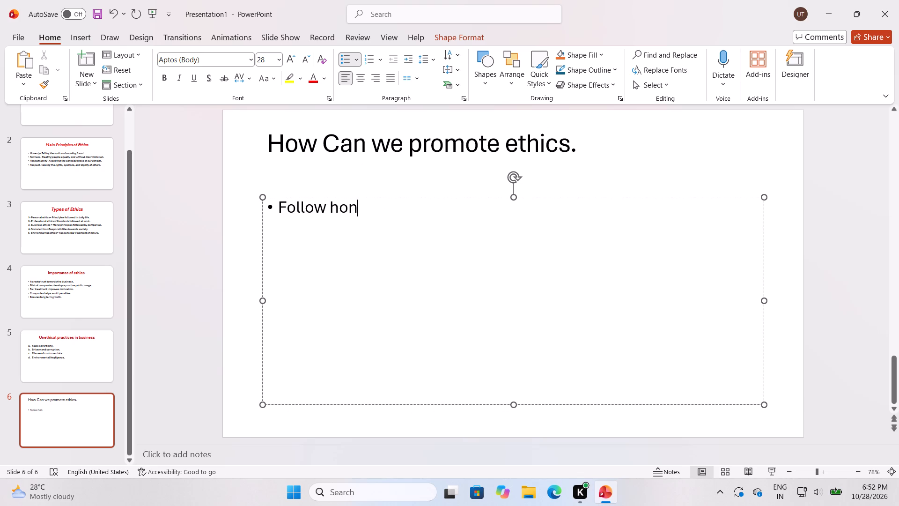
pyautogui.write('es')
pyautogui.write('ty')
pyautogui.press('space')
pyautogui.write('in every')
pyautogui.press('space')
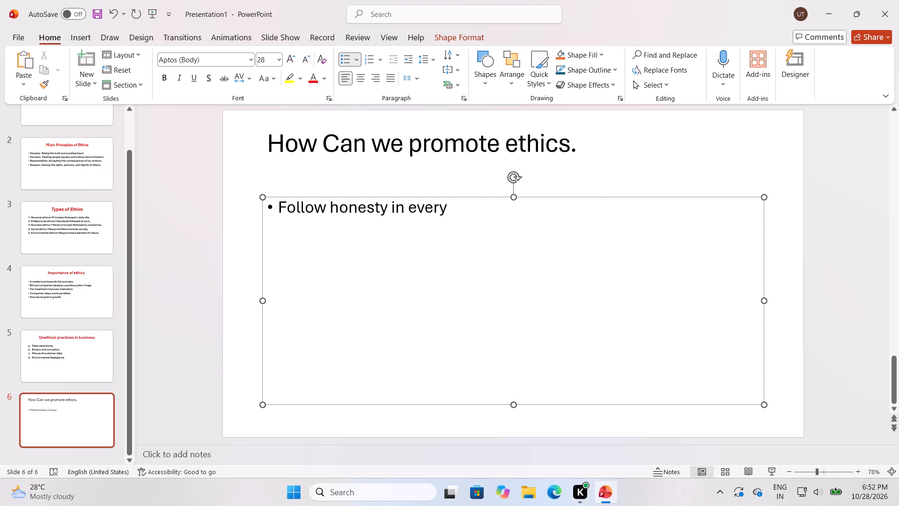
pyautogui.write('si')
pyautogui.write('tuation')
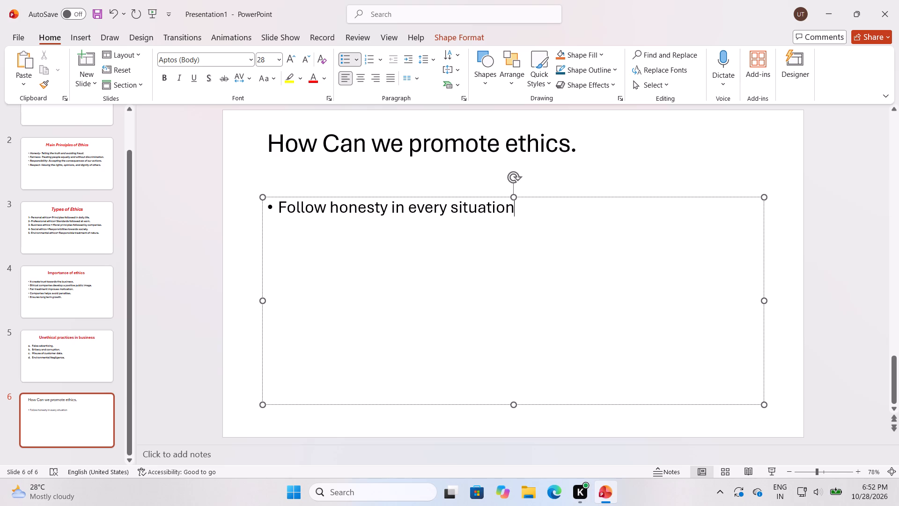
pyautogui.press('.')
pyautogui.press('Return')
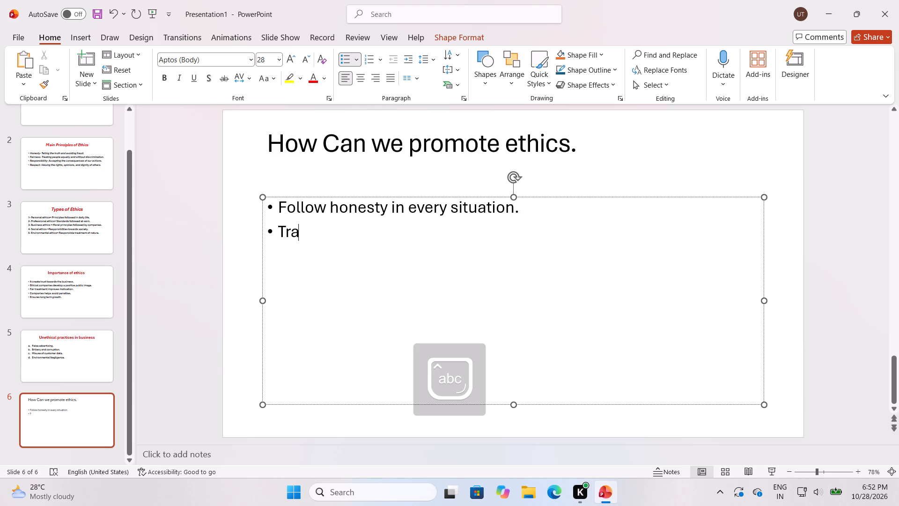
# Enter "Treat everyone fairly abd resperctfully." as the sixth slide's second bullet and start another bullet.
pyautogui.press('BackSpace')
pyautogui.press('BackSpace')
pyautogui.press('BackSpace')
pyautogui.press('BackSpace')
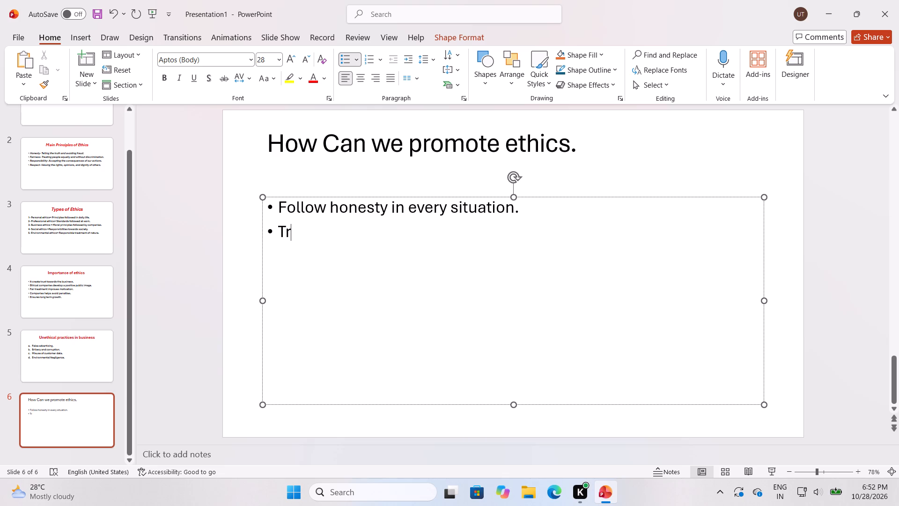
pyautogui.write('eat')
pyautogui.press('space')
pyautogui.write('everyone')
pyautogui.press('space')
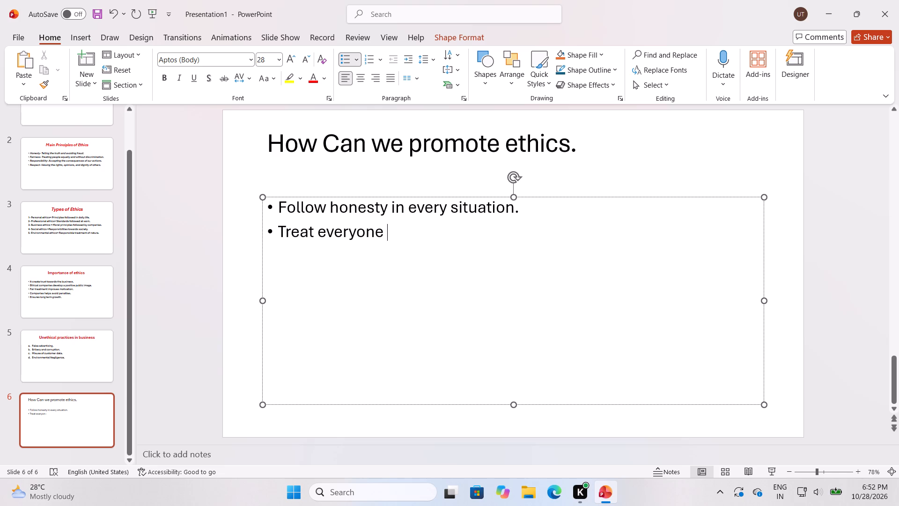
pyautogui.write('fairly')
pyautogui.press('space')
pyautogui.write('abd')
pyautogui.press('space')
pyautogui.write('re')
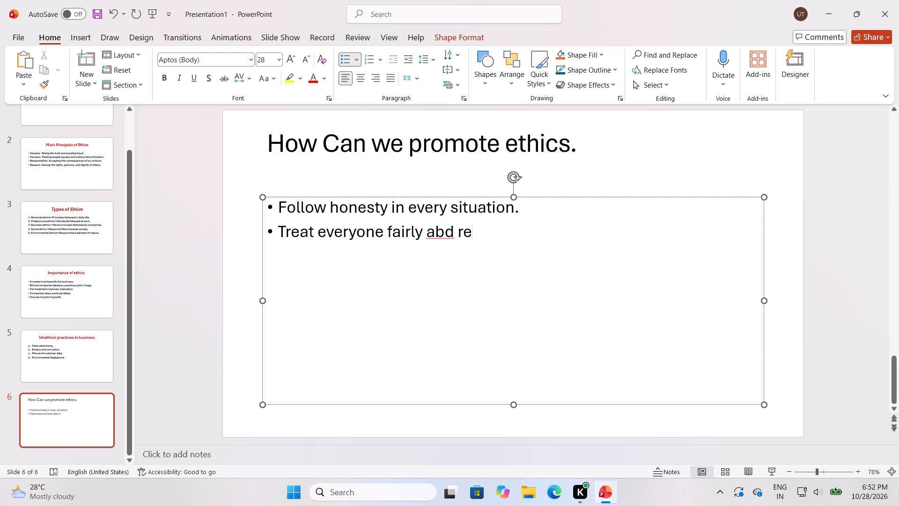
pyautogui.write('sper')
pyautogui.write('ctfully')
pyautogui.press('.')
pyautogui.press('Return')
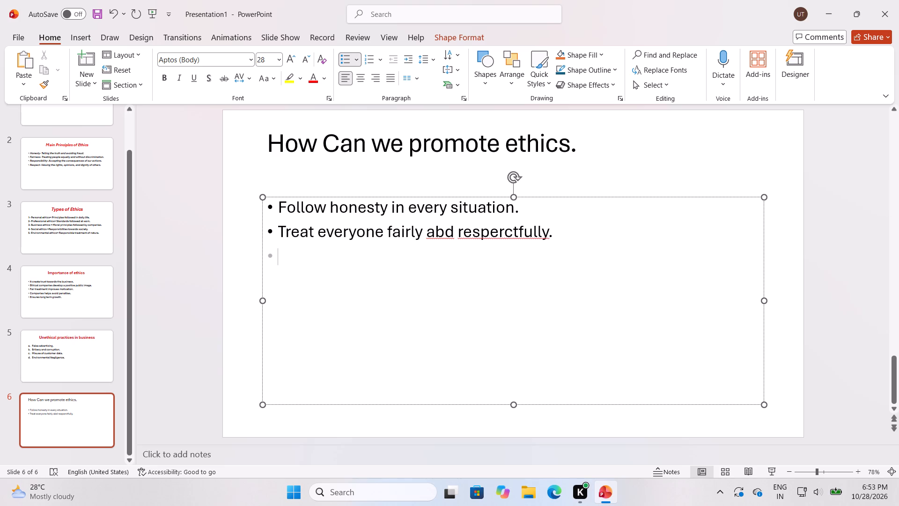
# Enter "Follow professional reules and laws." as the sixth slide's third bullet, followed by a new line.
pyautogui.press('d')
pyautogui.press('BackSpace')
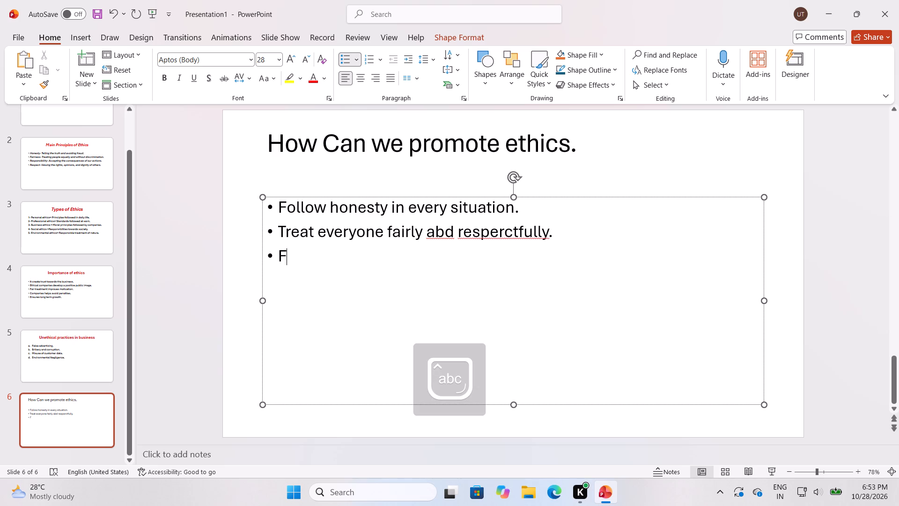
pyautogui.write('ollow')
pyautogui.press('space')
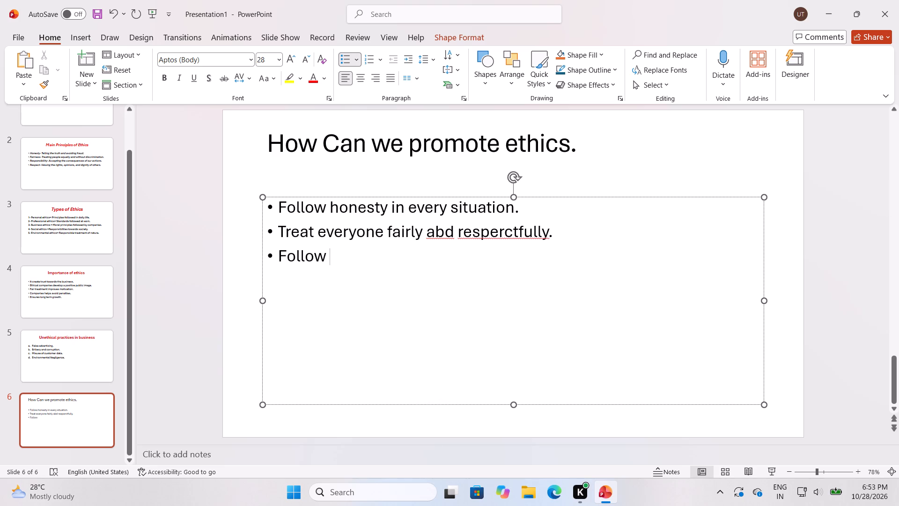
pyautogui.write('profess')
pyautogui.write('ional')
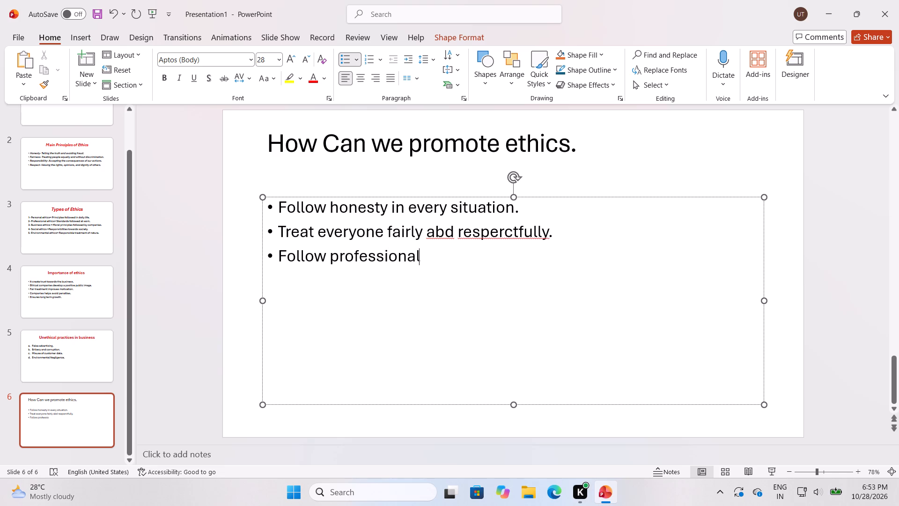
pyautogui.press('space')
pyautogui.write('reules and')
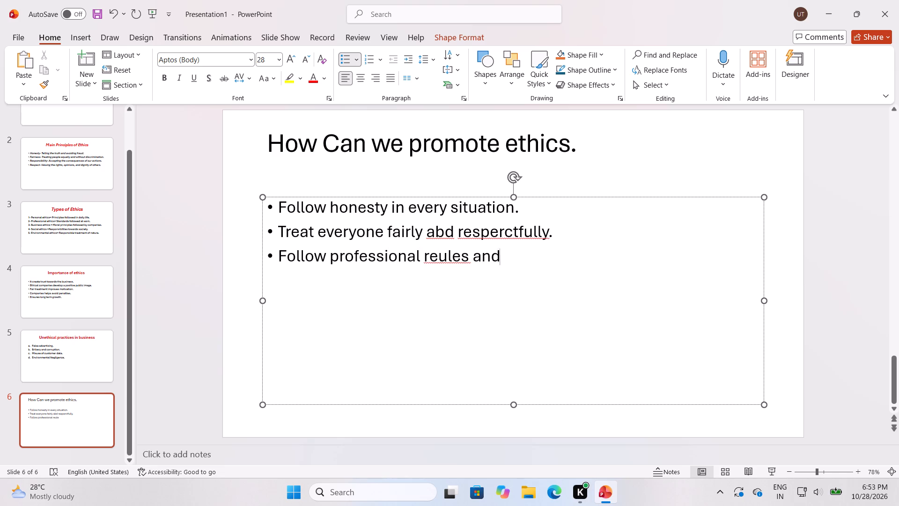
pyautogui.press('space')
pyautogui.write('la')
pyautogui.press('w')
pyautogui.press('s')
pyautogui.press('.')
pyautogui.press('Return')
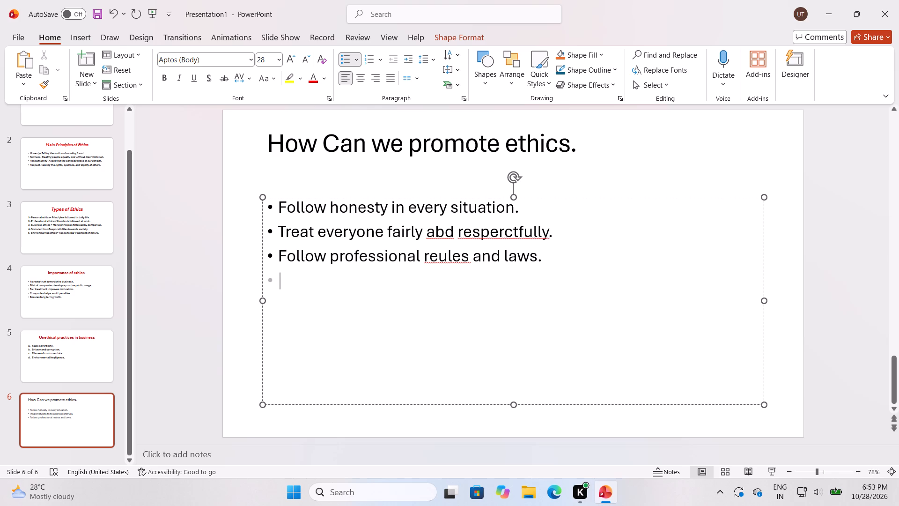
# Correct the misspelled words in the sixth slide's second bullet to "and" and "respectfully".
pyautogui.click(451, 227)
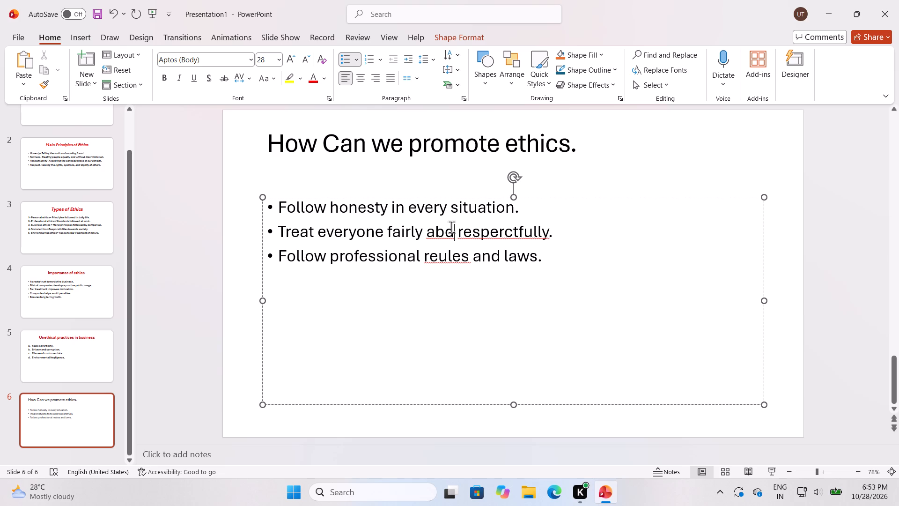
pyautogui.click(446, 233)
pyautogui.press('BackSpace')
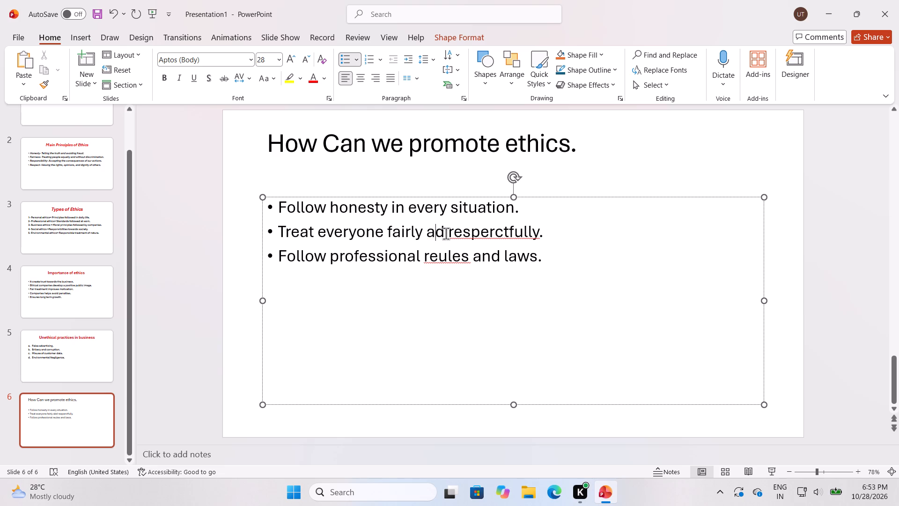
pyautogui.press('n')
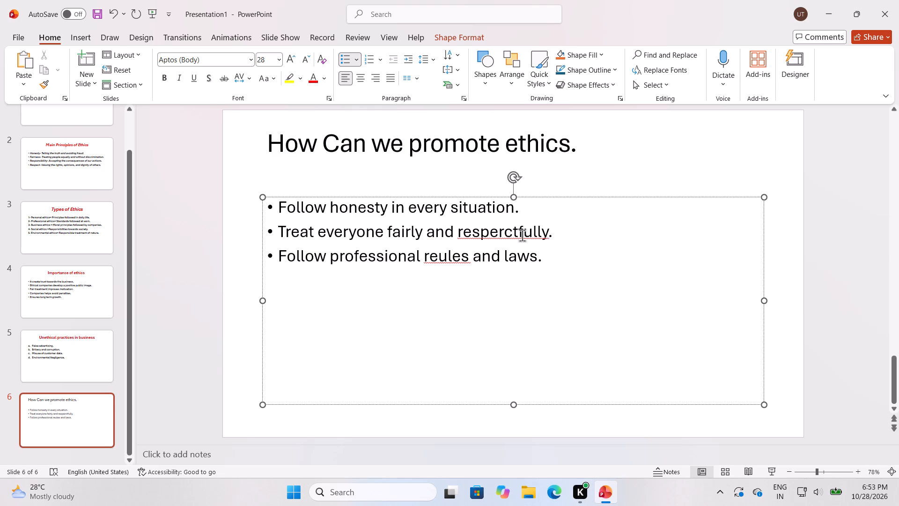
pyautogui.click(503, 230)
pyautogui.press('BackSpace')
pyautogui.click(563, 232)
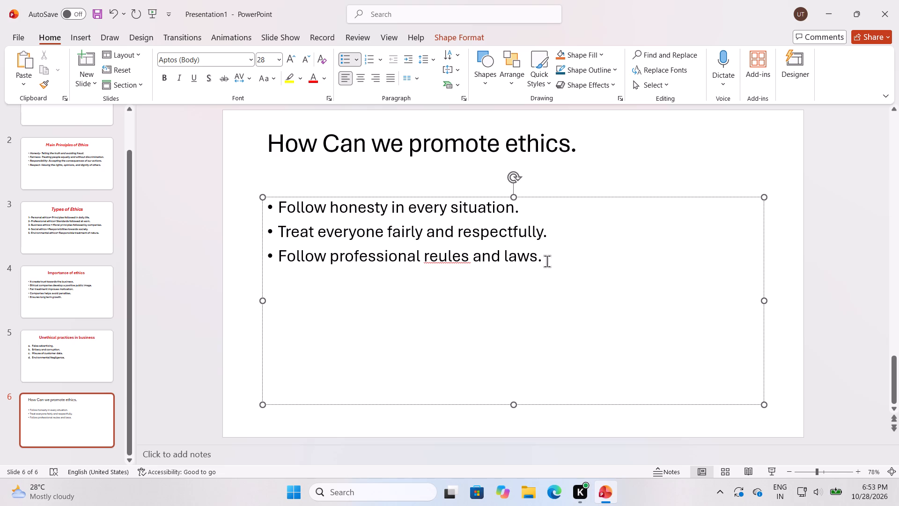
# Add "Take responsibility for mistakes." as the fourth bullet on the sixth slide and start another bullet.
pyautogui.click(547, 261)
pyautogui.press('Return')
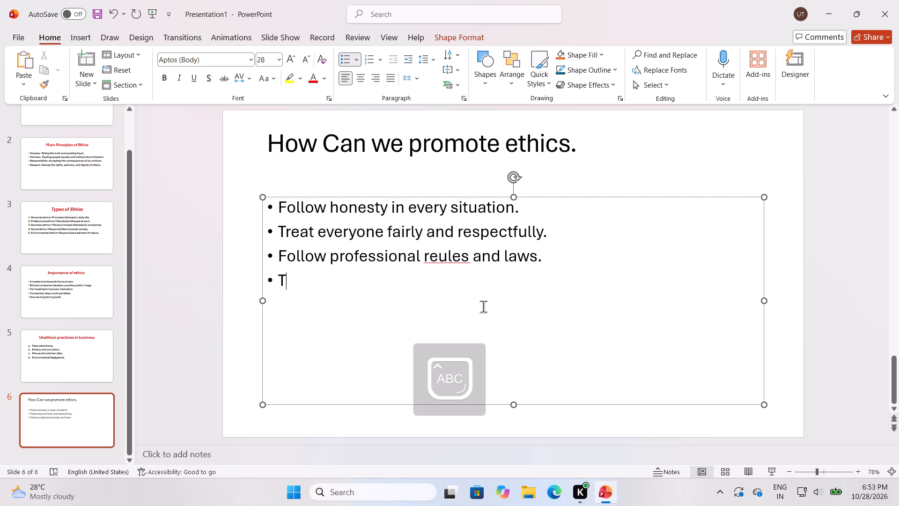
pyautogui.write('kae')
pyautogui.press('space')
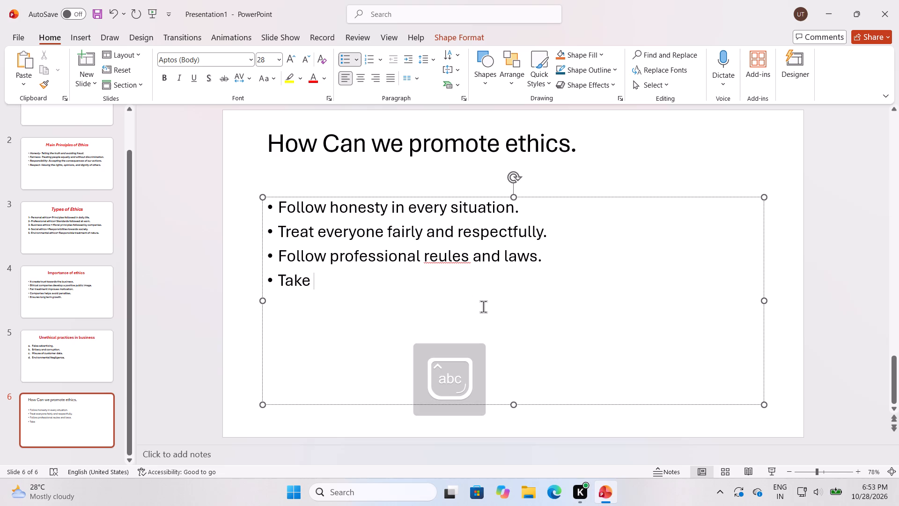
pyautogui.write('responsu')
pyautogui.press('BackSpace')
pyautogui.write('ibil')
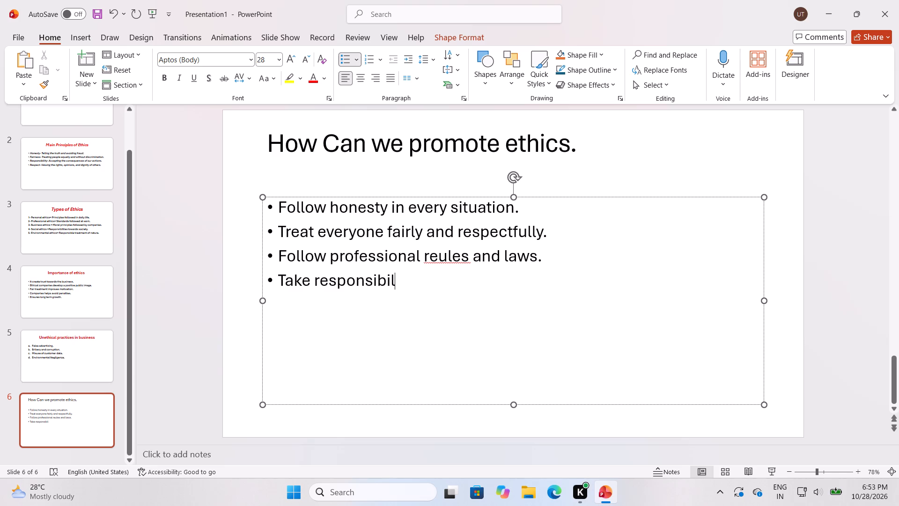
pyautogui.write('ty')
pyautogui.press('space')
pyautogui.write('for')
pyautogui.press('space')
pyautogui.write('misr')
pyautogui.press('BackSpace')
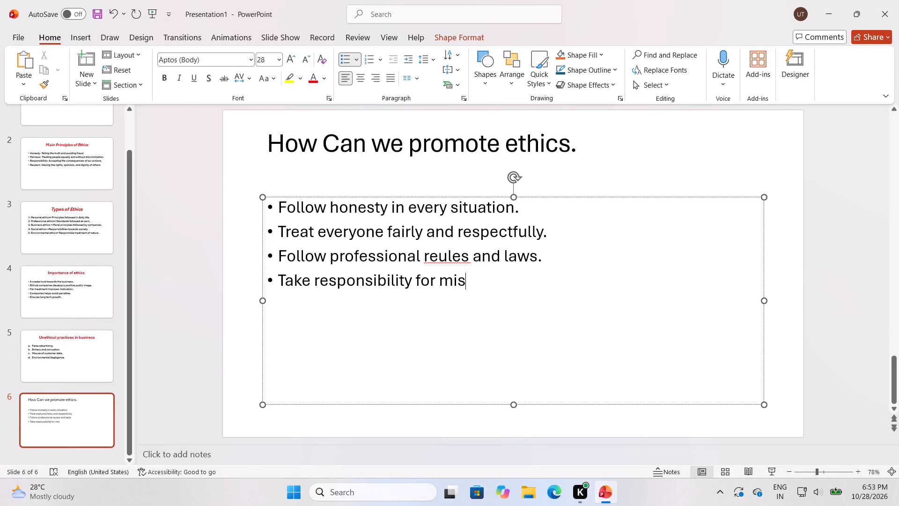
pyautogui.write('takes')
pyautogui.press('space')
pyautogui.press('BackSpace')
pyautogui.press('.')
pyautogui.press('Return')
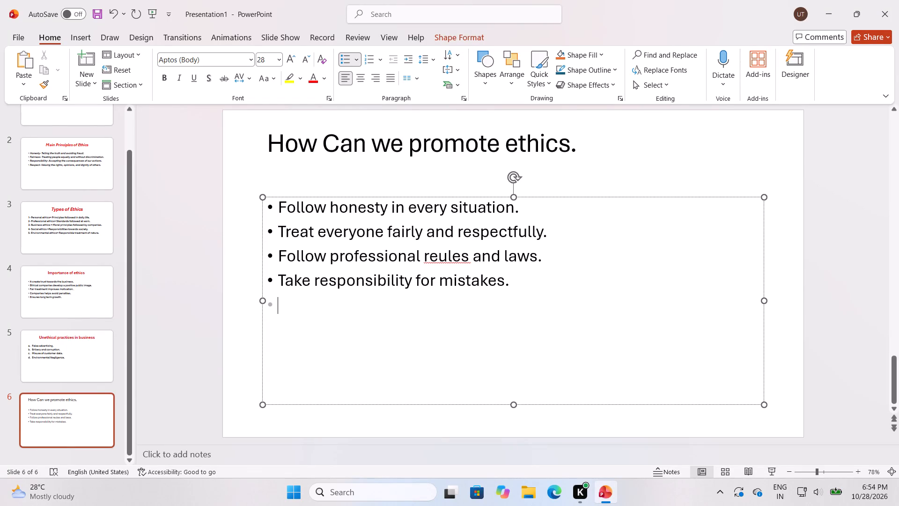
# Enter "Encourage transparencey and accountability." as the sixth slide's fifth bullet, followed by a new bullet.
pyautogui.press('e')
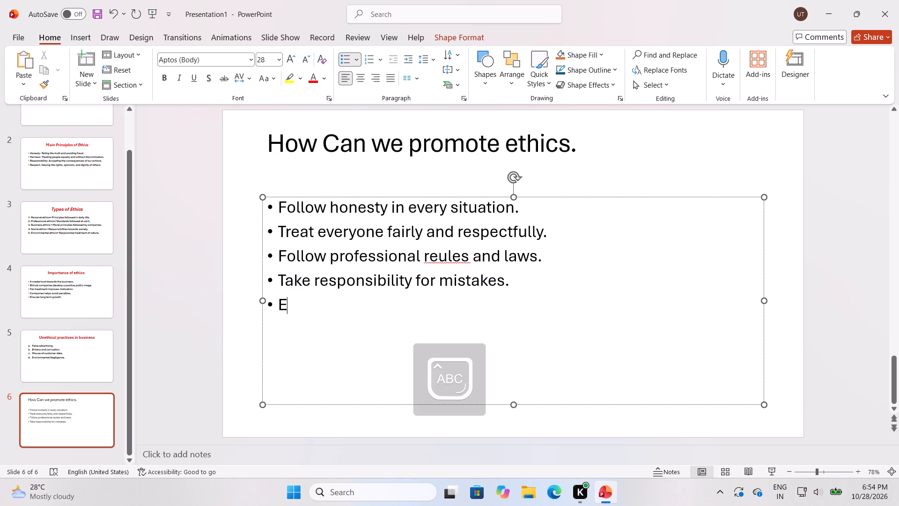
pyautogui.press('c')
pyautogui.write('our')
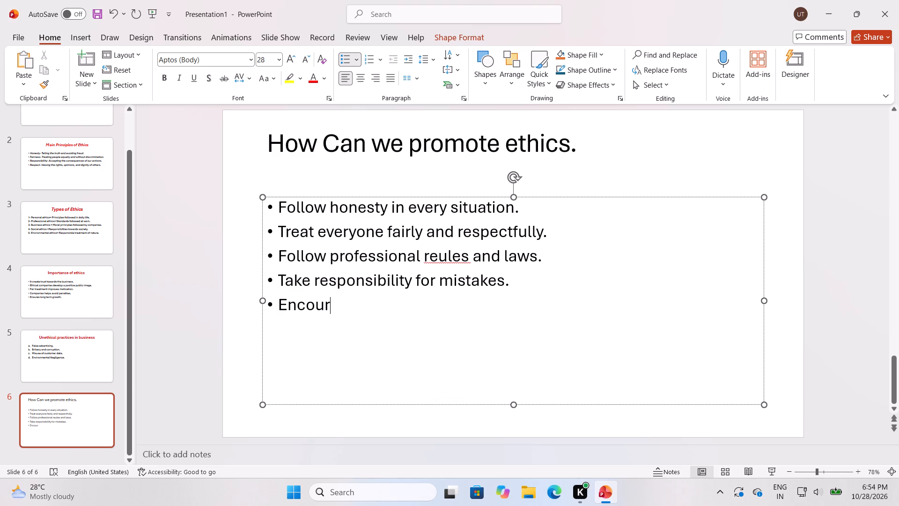
pyautogui.write('age')
pyautogui.press('space')
pyautogui.write('tran')
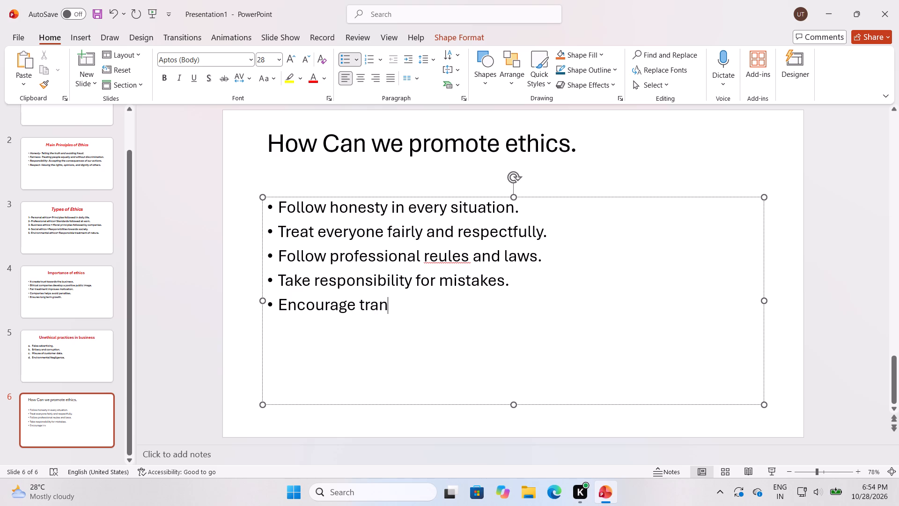
pyautogui.write('sparencey')
pyautogui.press('space')
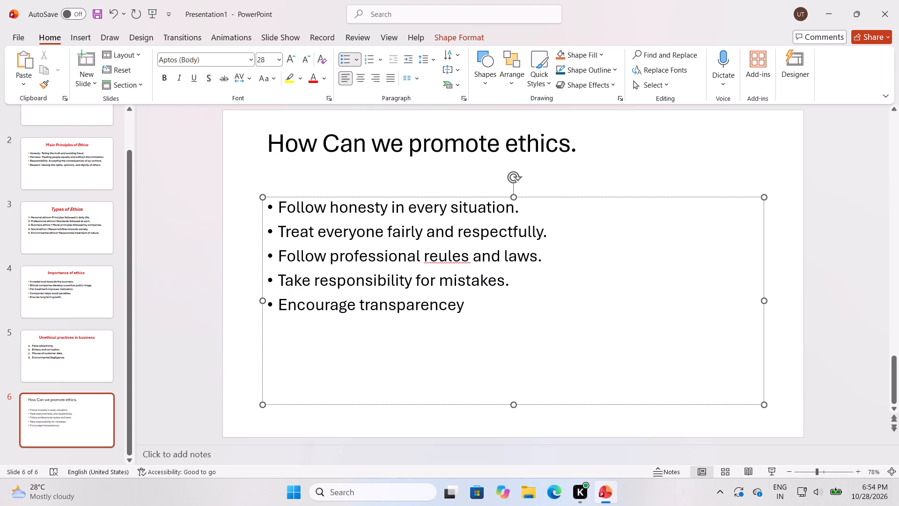
pyautogui.write('and accountability')
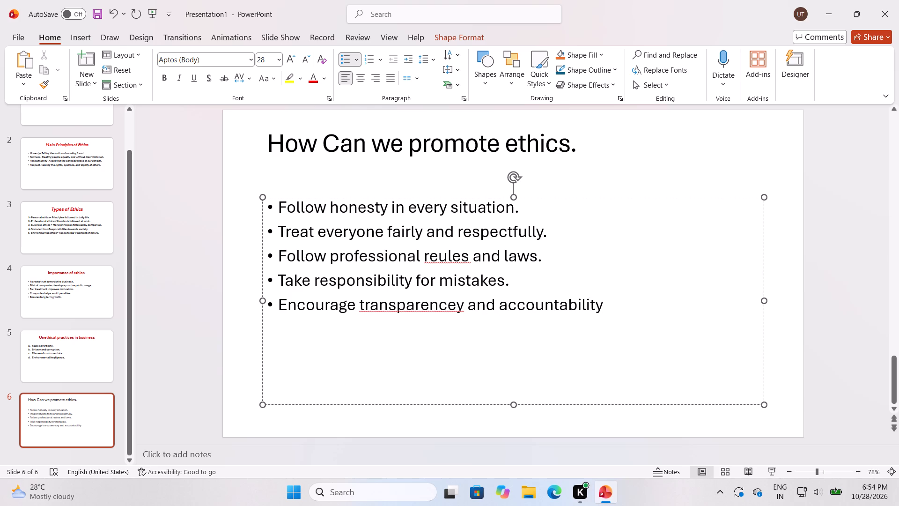
pyautogui.press('.')
pyautogui.press('Return')
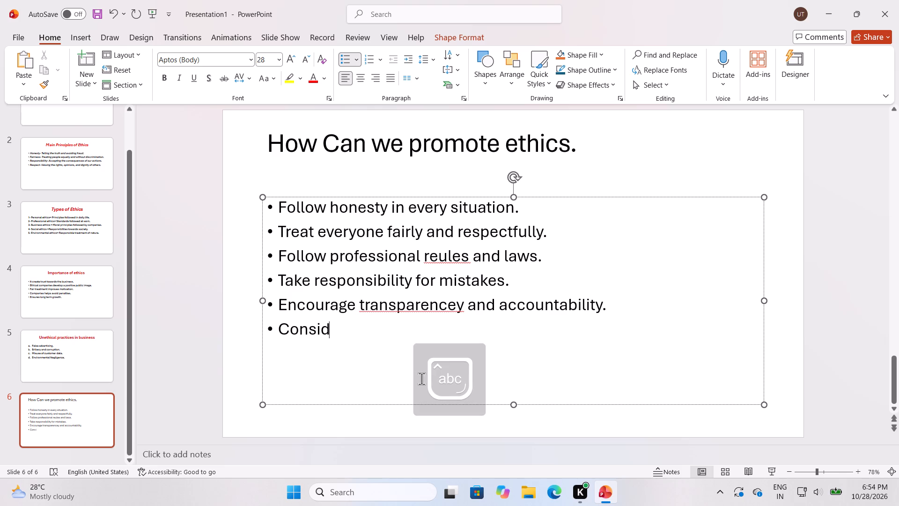
# Enter "Consider the impact of decisions on society and the environment." as the sixth slide's last bullet.
pyautogui.press('space')
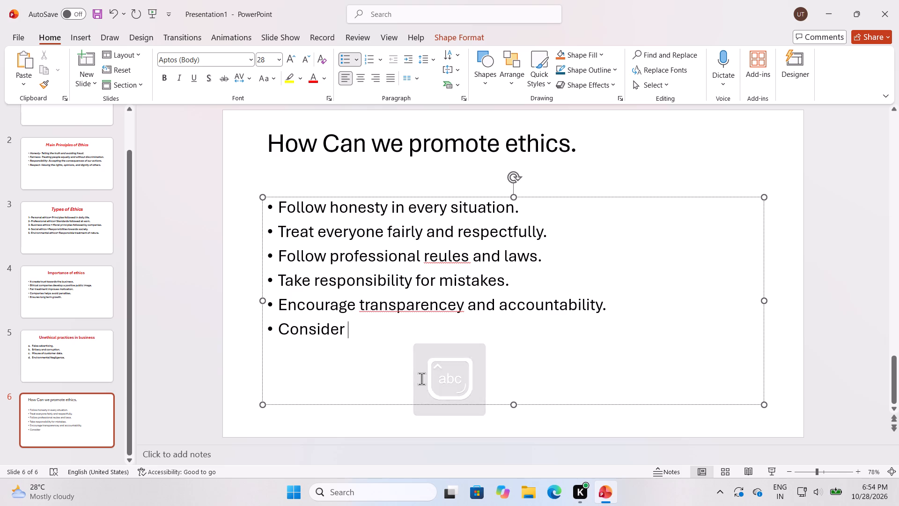
pyautogui.write('the')
pyautogui.press('space')
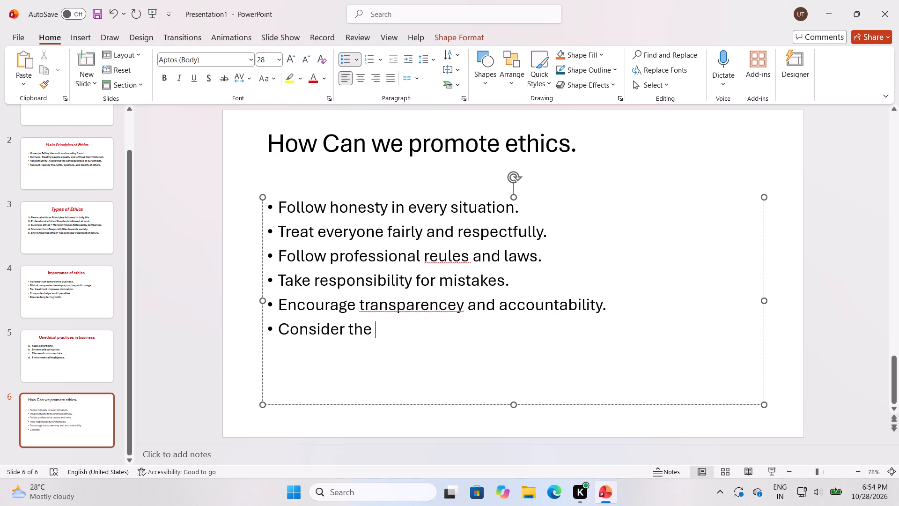
pyautogui.press('BackSpace')
pyautogui.write('IM')
pyautogui.press('BackSpace')
pyautogui.press('BackSpace')
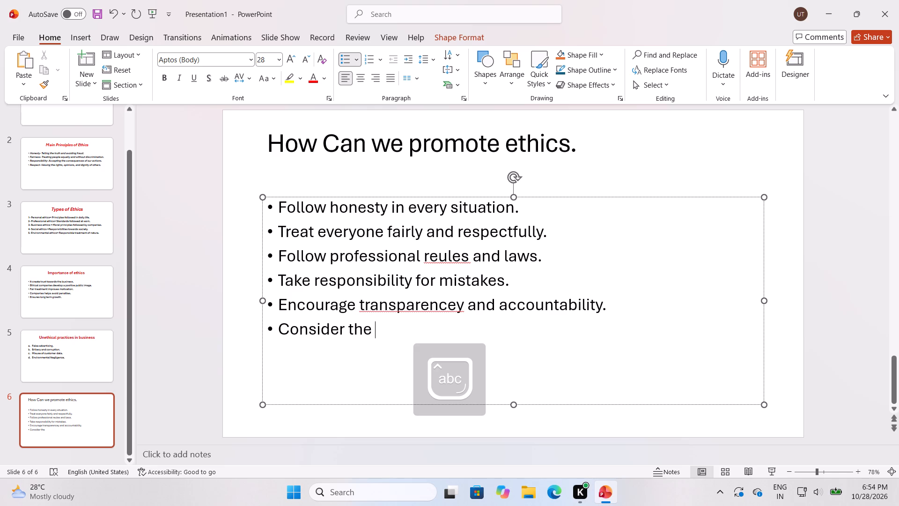
pyautogui.write('im')
pyautogui.write('pact')
pyautogui.press('space')
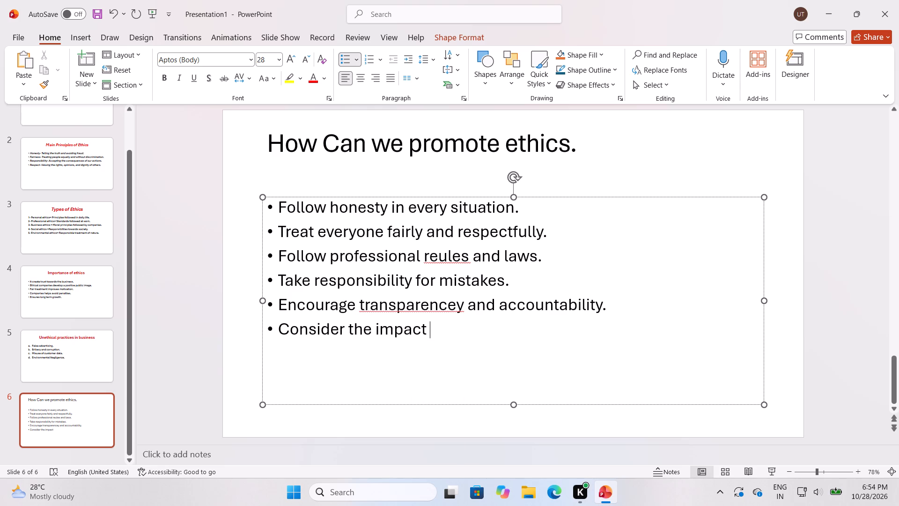
pyautogui.write('of decio')
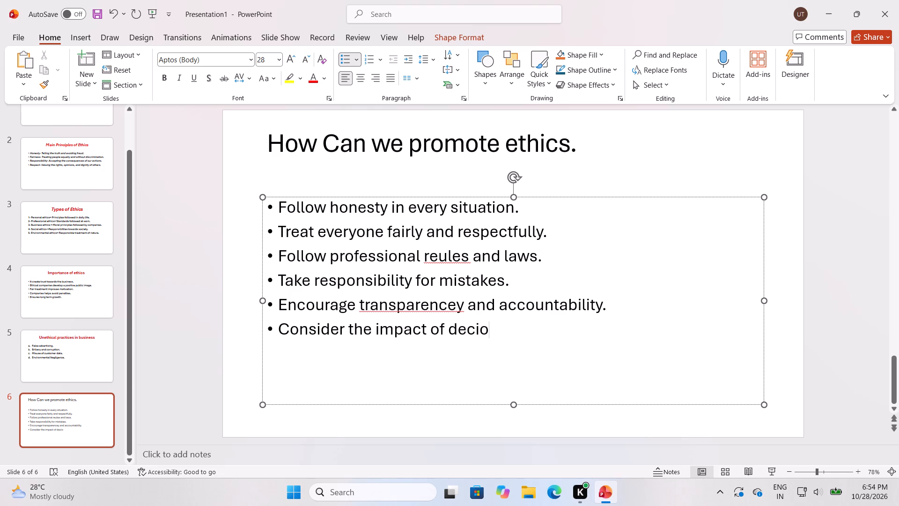
pyautogui.press('BackSpace')
pyautogui.press('s')
pyautogui.write('ions')
pyautogui.press('space')
pyautogui.write('on s')
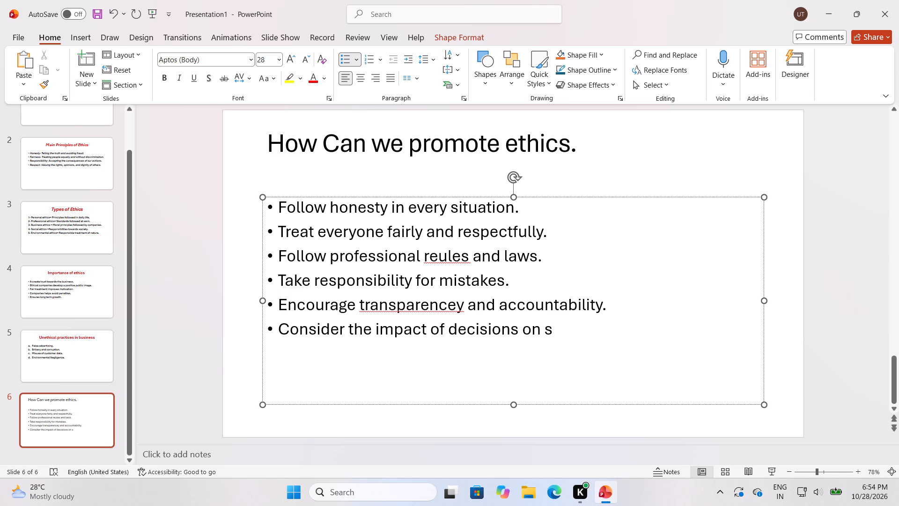
pyautogui.write('ociety')
pyautogui.press('space')
pyautogui.write('and the')
pyautogui.press('space')
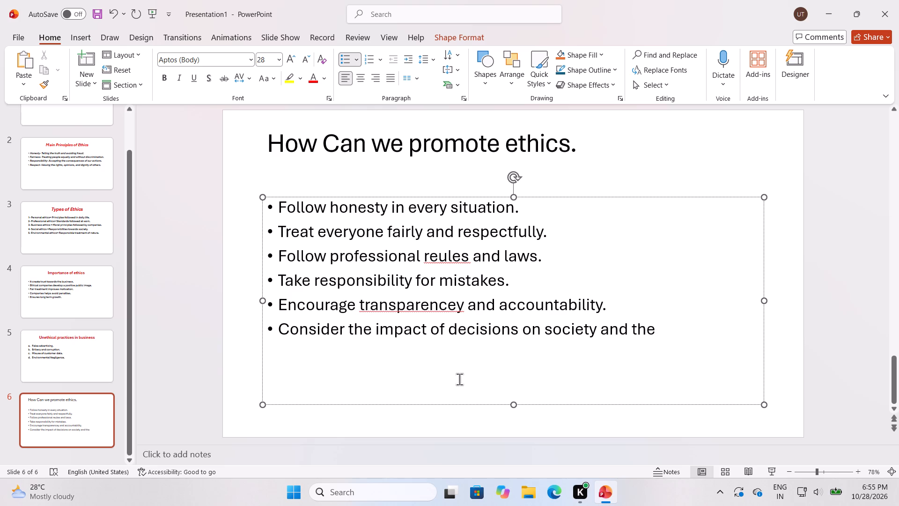
pyautogui.write('env')
pyautogui.press('i')
pyautogui.write('ronment')
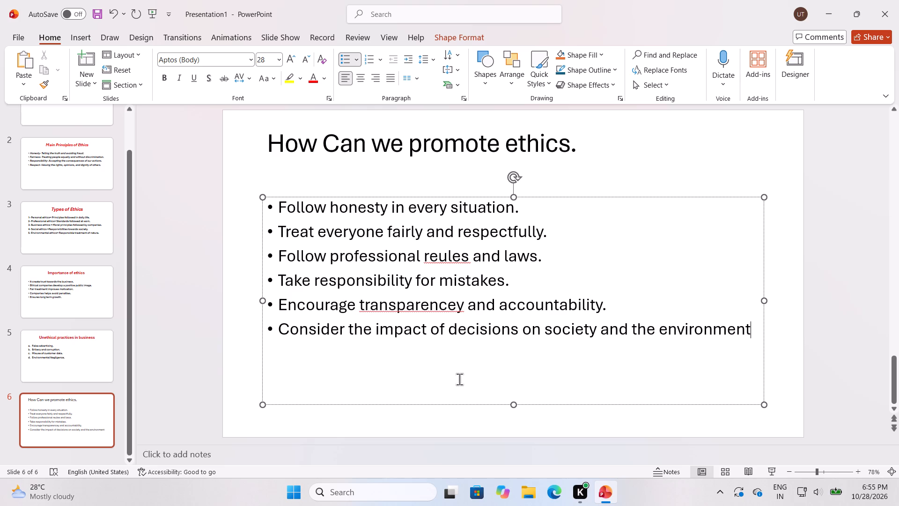
pyautogui.write('.')
pyautogui.press('space')
# Remove the empty line below the sixth slide's title text.
pyautogui.moveTo(264, 138); pyautogui.dragTo(556, 145)
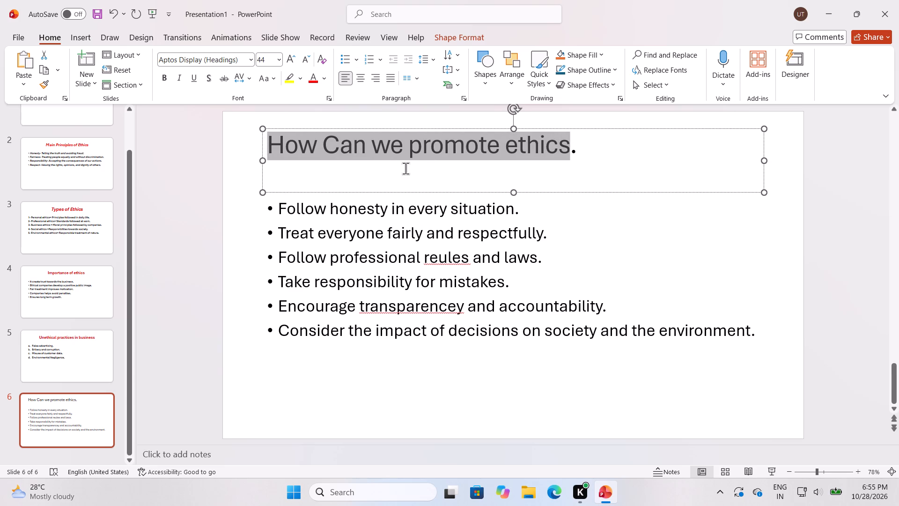
pyautogui.click(324, 176)
pyautogui.press('BackSpace')
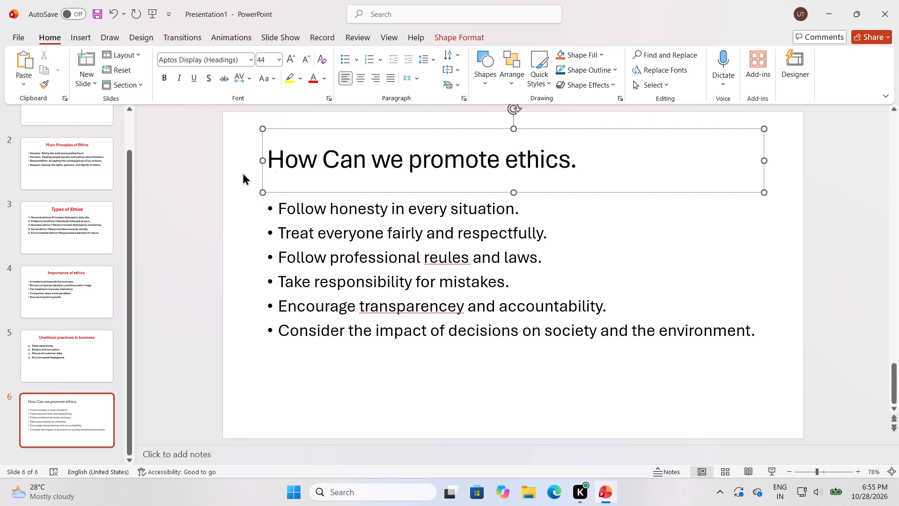
# Format the sixth slide's title words "How Can we promote ethics" as bold, shadowed, italic and red, and centre the title.
pyautogui.moveTo(266, 160); pyautogui.dragTo(567, 159)
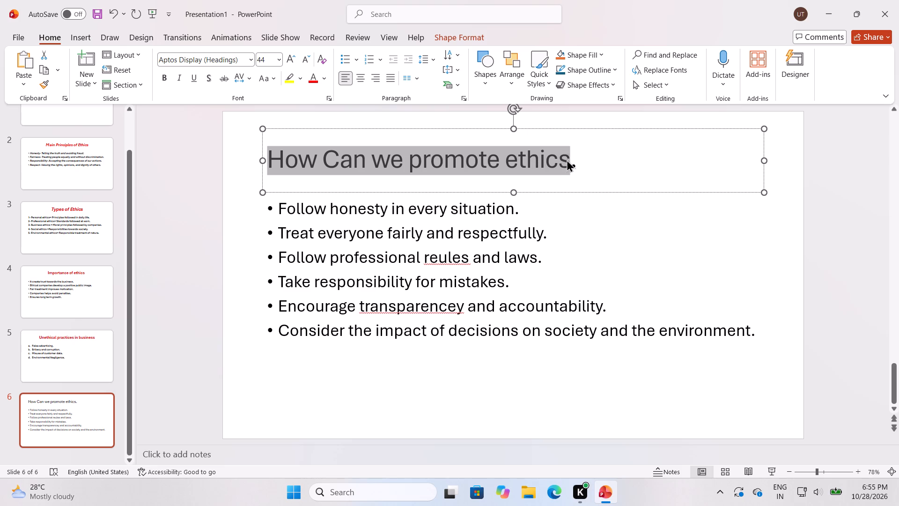
pyautogui.click(167, 78)
pyautogui.click(214, 80)
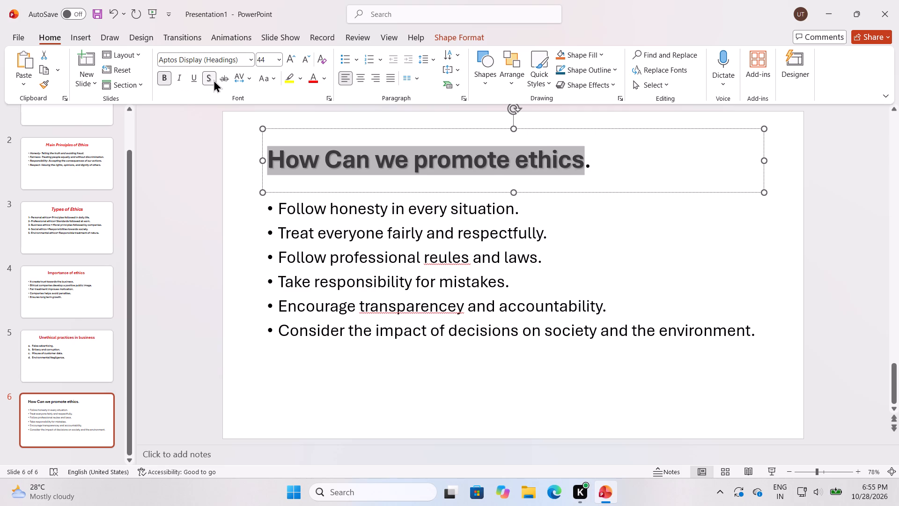
pyautogui.click(181, 79)
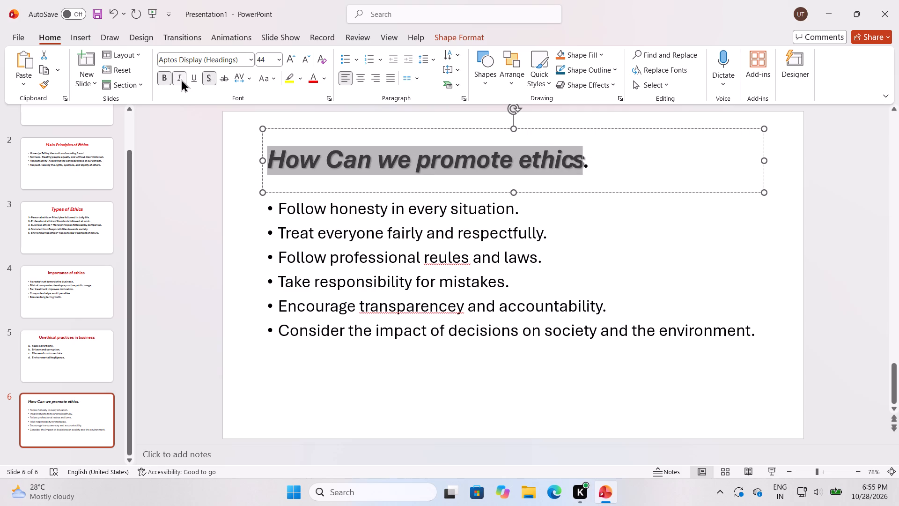
pyautogui.click(313, 82)
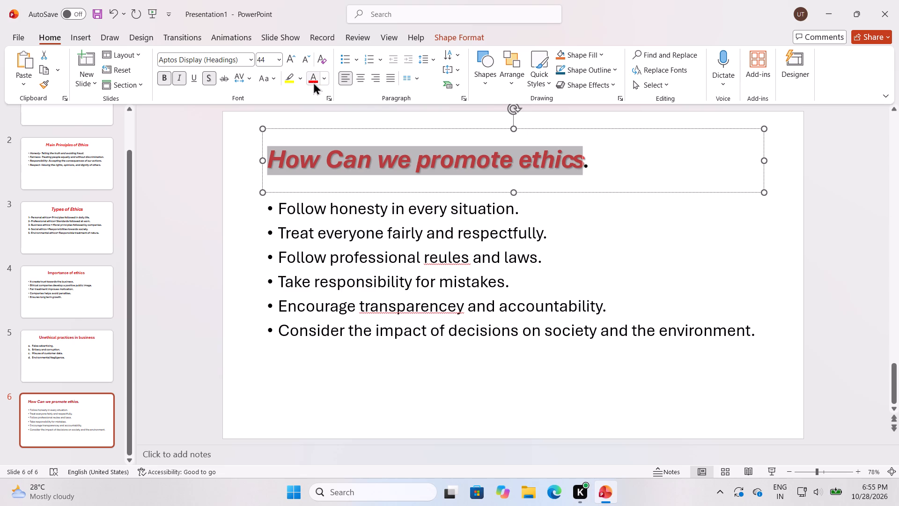
pyautogui.click(357, 82)
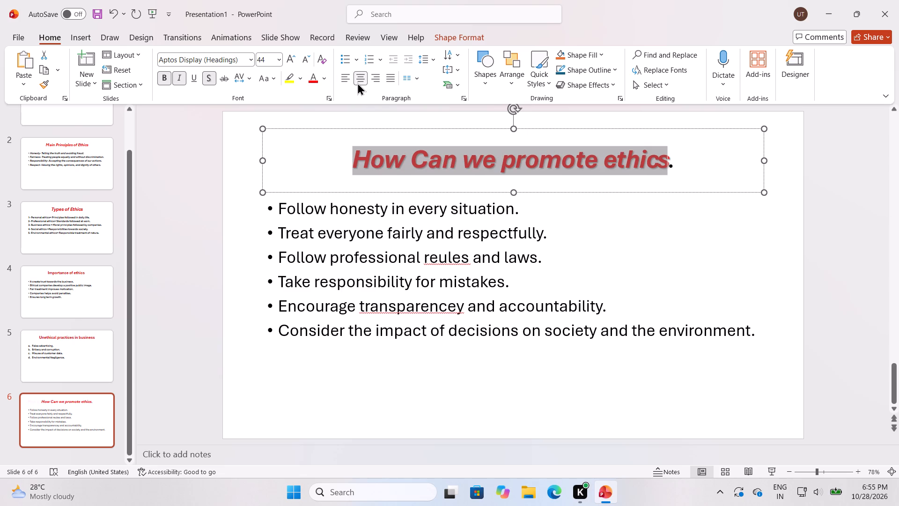
# Replace the unformatted full stop after the sixth slide's title "How Can we promote ethics" with one matching the title's formatting.
pyautogui.moveTo(665, 161); pyautogui.dragTo(681, 162)
pyautogui.moveTo(681, 162); pyautogui.dragTo(680, 162)
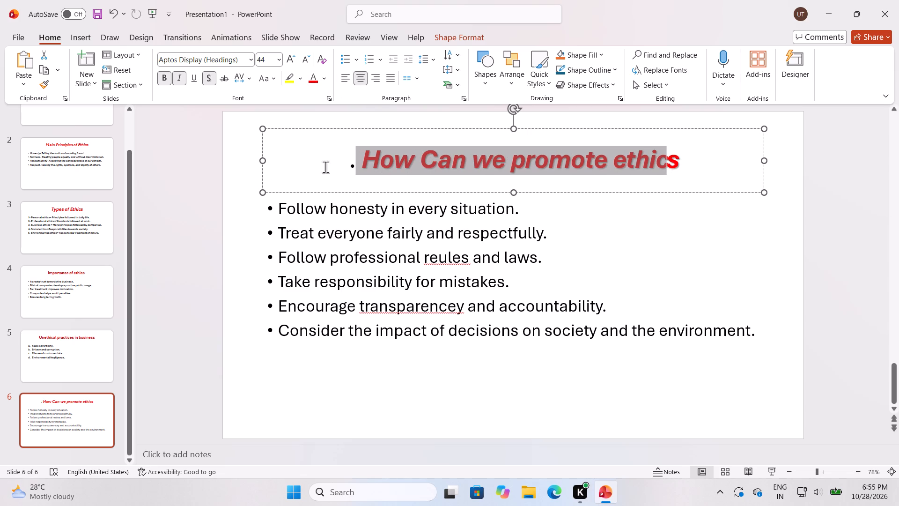
pyautogui.click(353, 167)
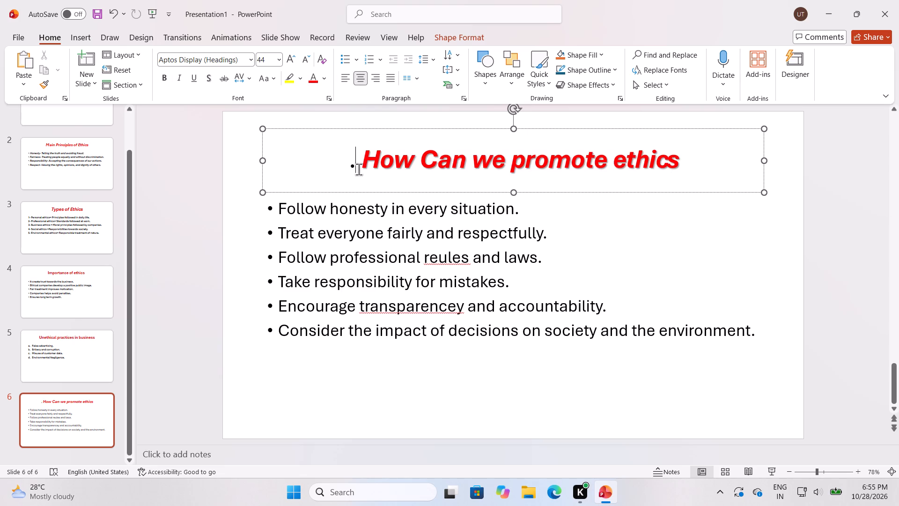
pyautogui.press('BackSpace')
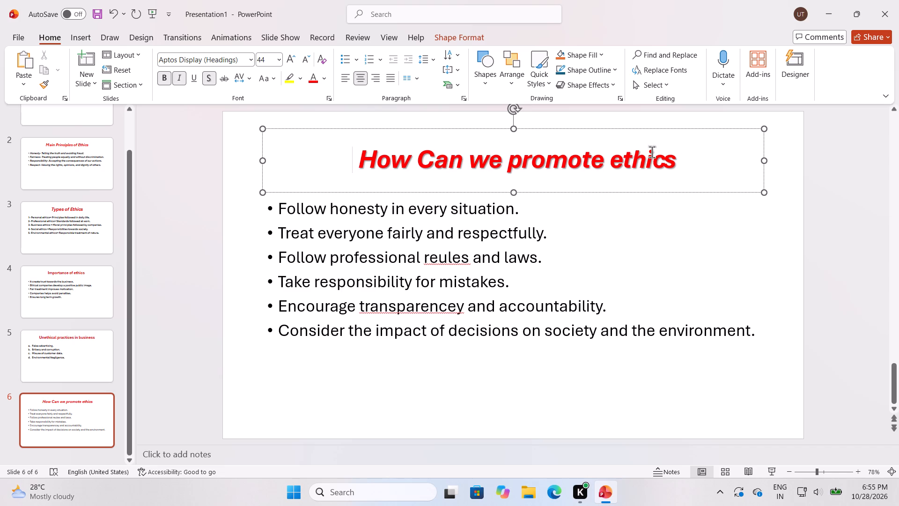
pyautogui.click(684, 158)
pyautogui.press('.')
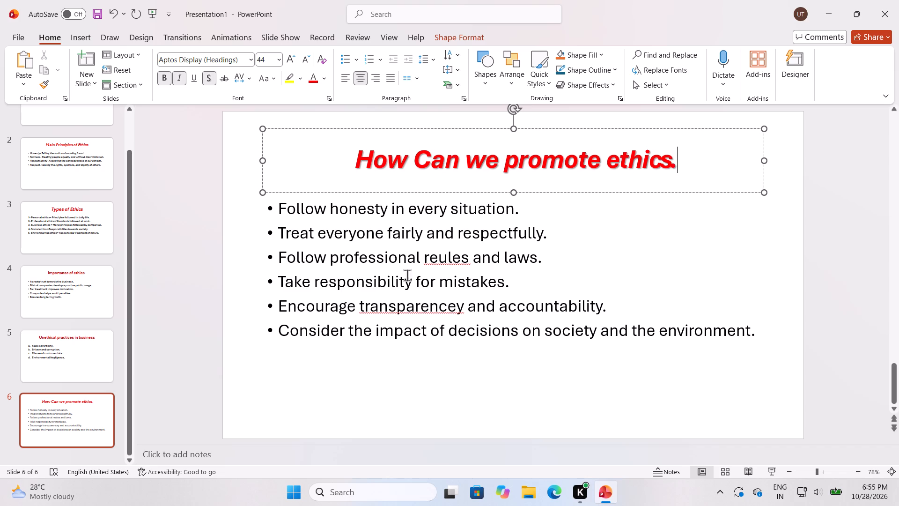
# Make the sixth slide's six body lines bold and left-aligned, and number them in the 1) 2) 3) style.
pyautogui.moveTo(275, 206); pyautogui.dragTo(555, 374)
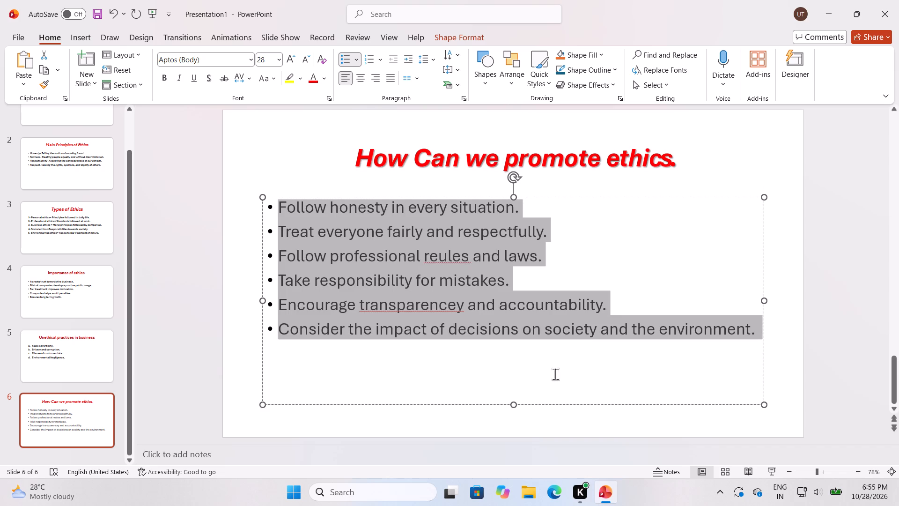
pyautogui.moveTo(555, 374); pyautogui.dragTo(570, 371)
pyautogui.click(164, 77)
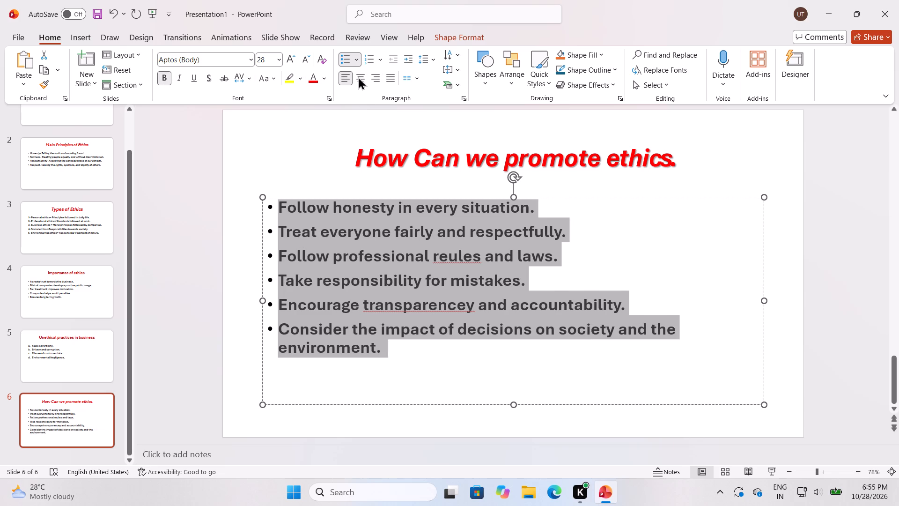
pyautogui.click(360, 77)
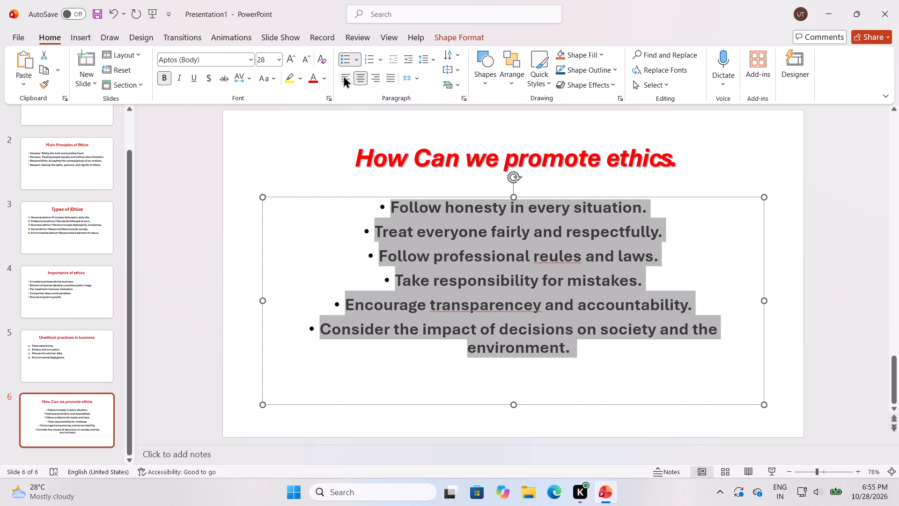
pyautogui.click(343, 75)
pyautogui.click(382, 63)
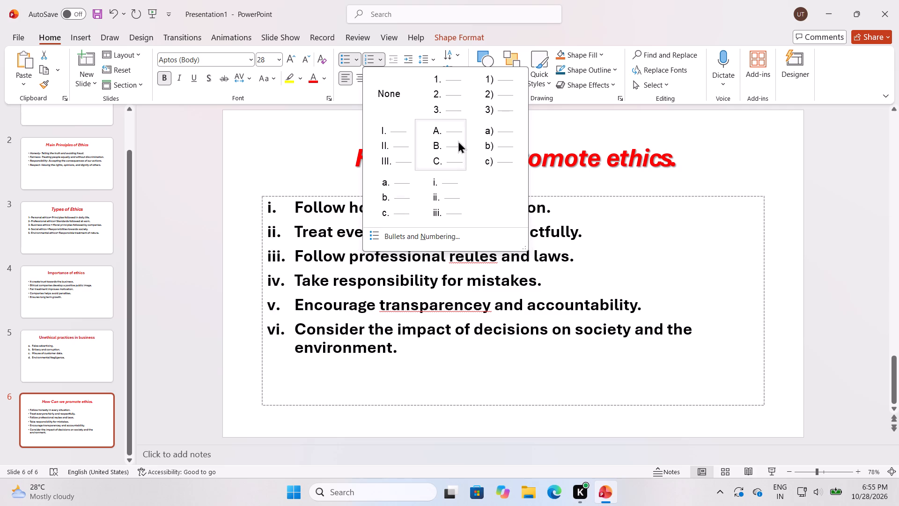
pyautogui.click(491, 104)
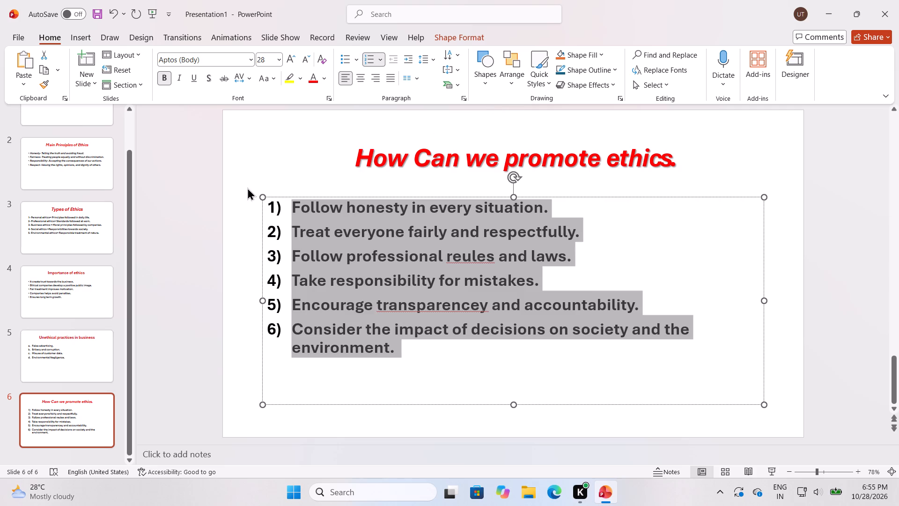
pyautogui.click(222, 162)
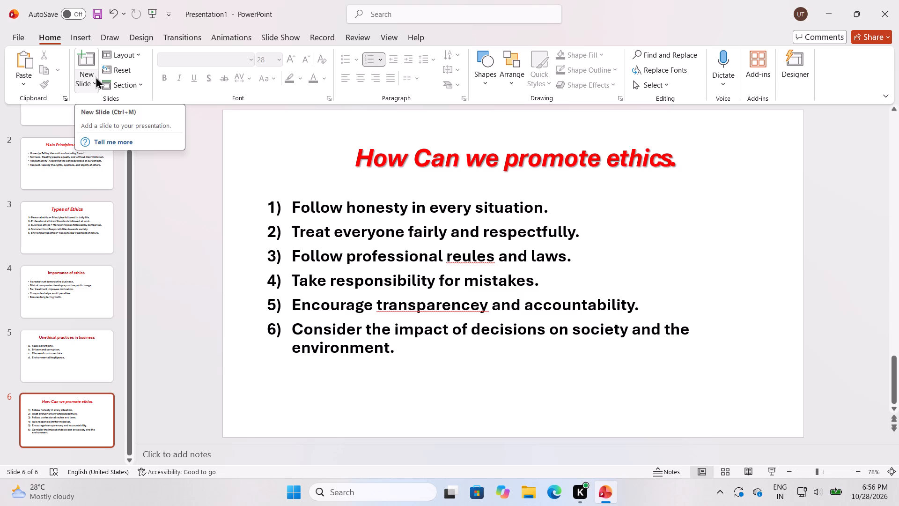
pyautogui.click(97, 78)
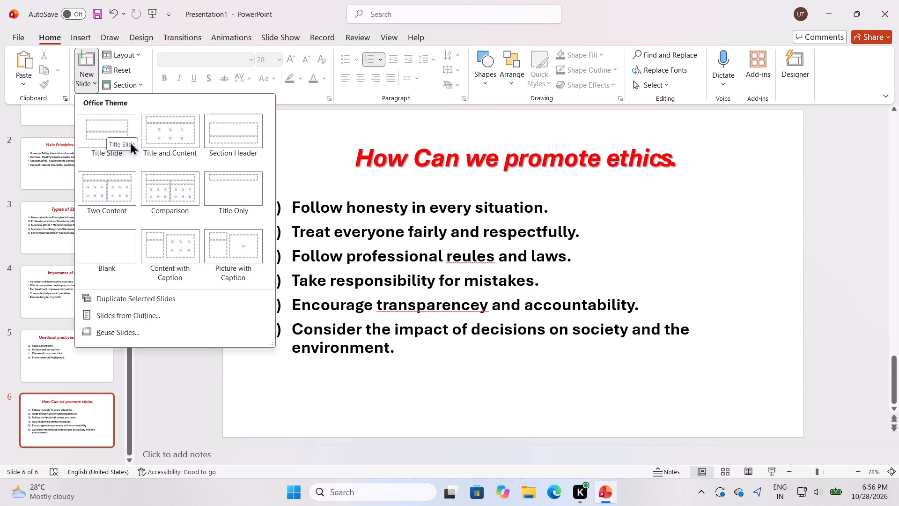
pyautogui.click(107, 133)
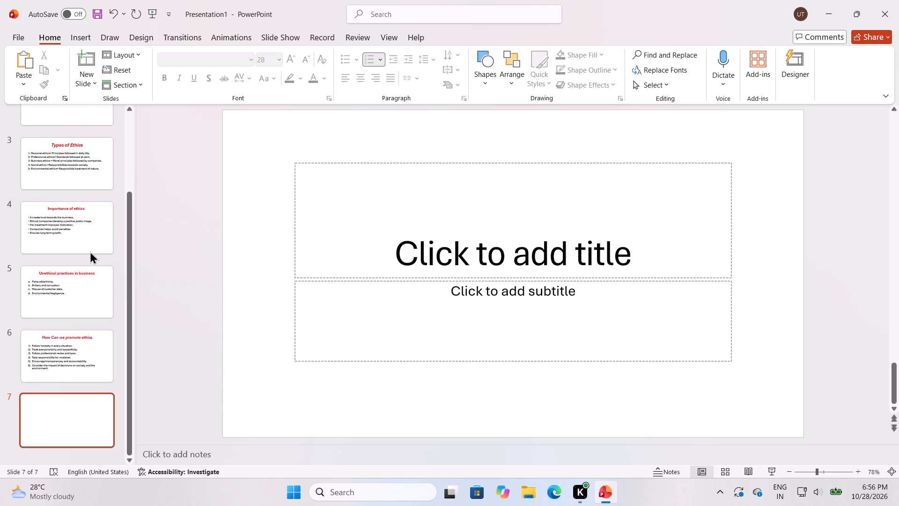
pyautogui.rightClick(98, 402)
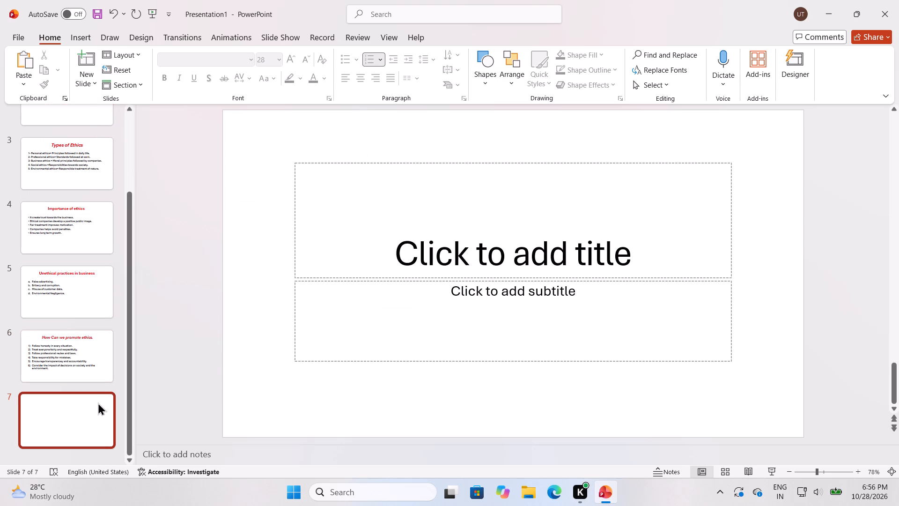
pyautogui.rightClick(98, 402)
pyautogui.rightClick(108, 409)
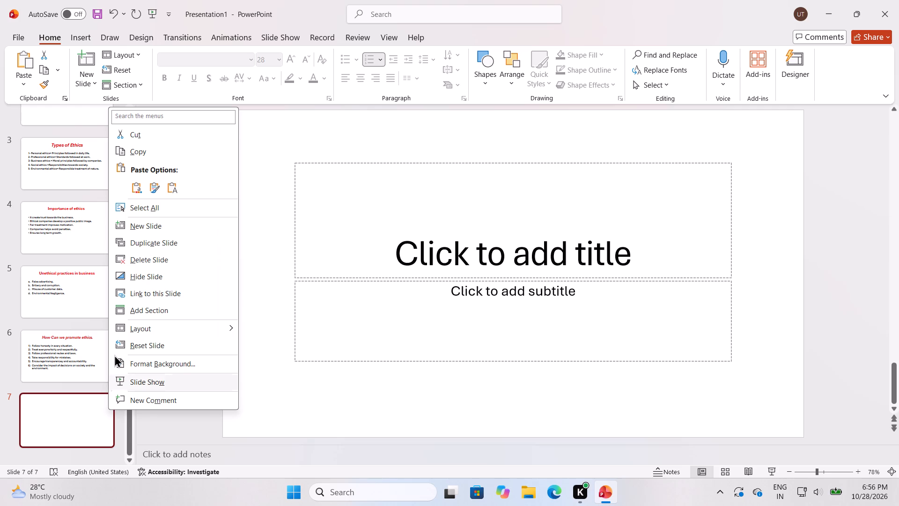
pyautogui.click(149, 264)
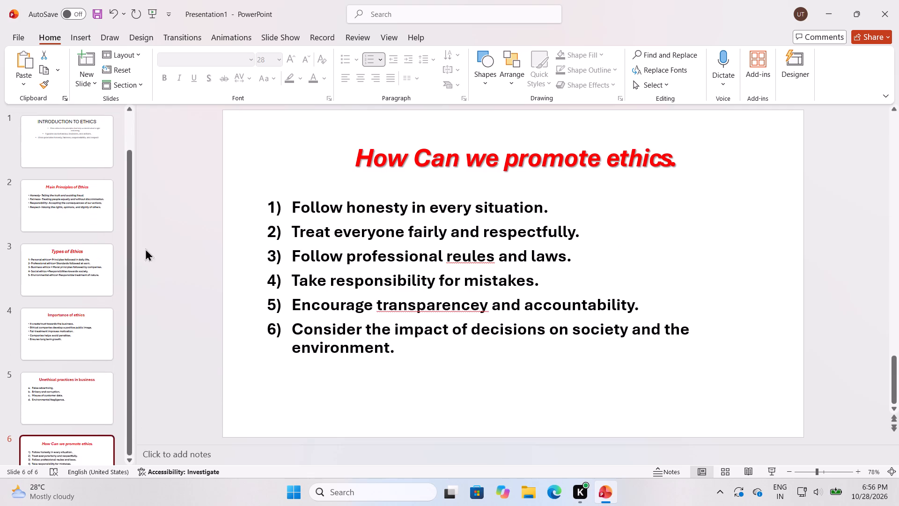
# Add a seventh slide with the Title and Content layout and enter "Conclusion" as its title.
pyautogui.click(93, 84)
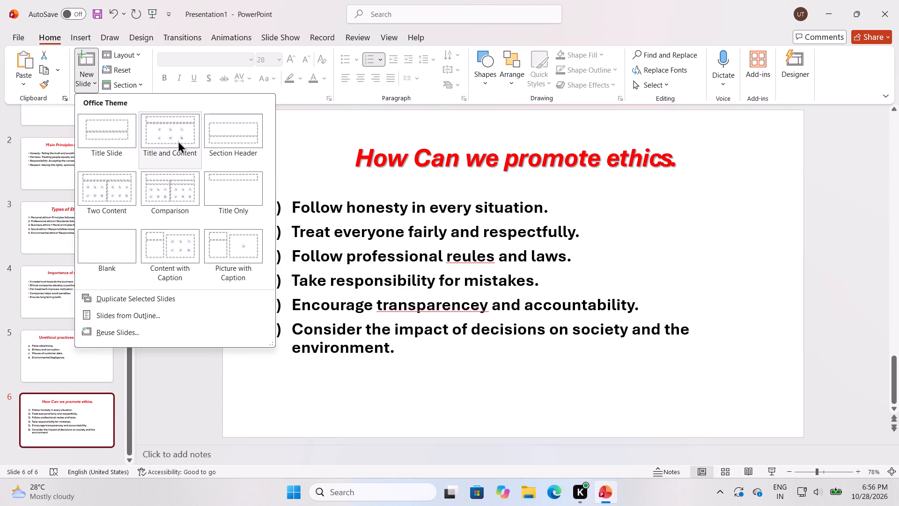
pyautogui.click(178, 140)
pyautogui.click(362, 168)
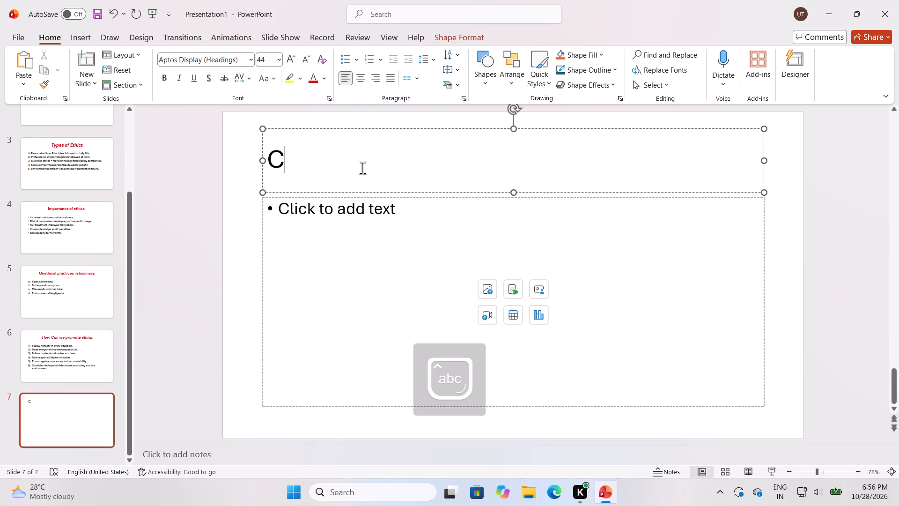
pyautogui.write('onv')
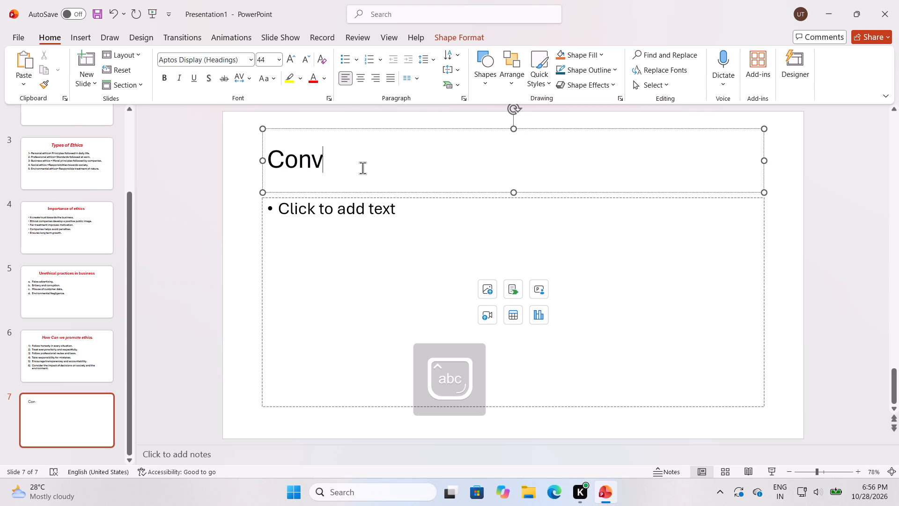
pyautogui.press('BackSpace')
pyautogui.press('c')
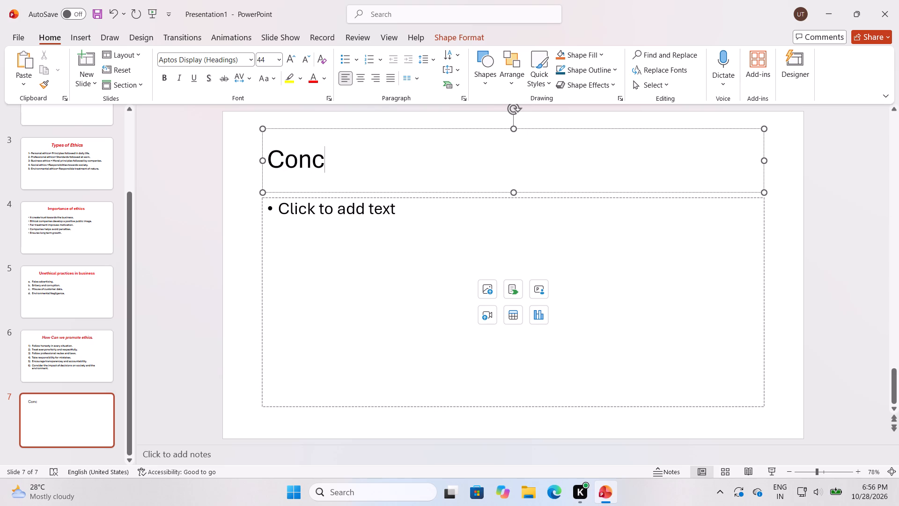
pyautogui.press('l')
pyautogui.write('us')
pyautogui.write('ion')
# Enter "Ethics is the foundation of trust, integrity, and responsible decision-making." as the seventh slide's body text.
pyautogui.click(327, 232)
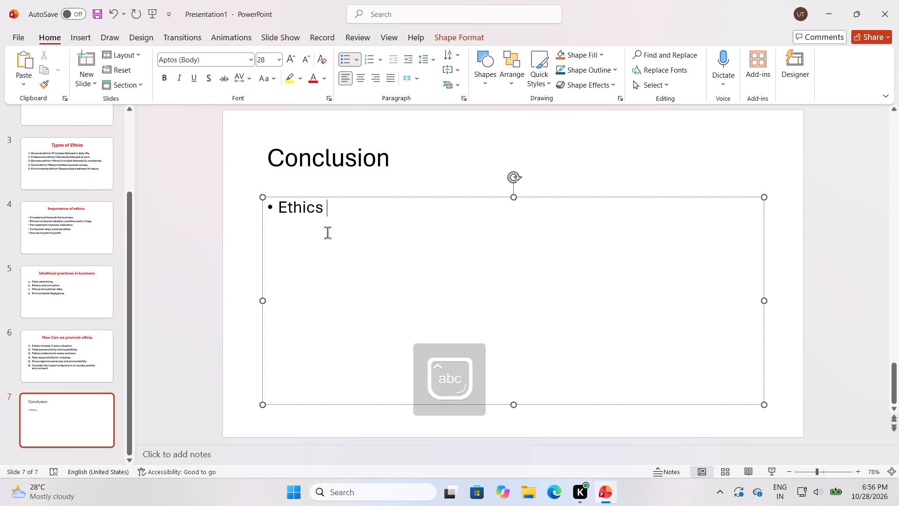
pyautogui.write('is the')
pyautogui.press('space')
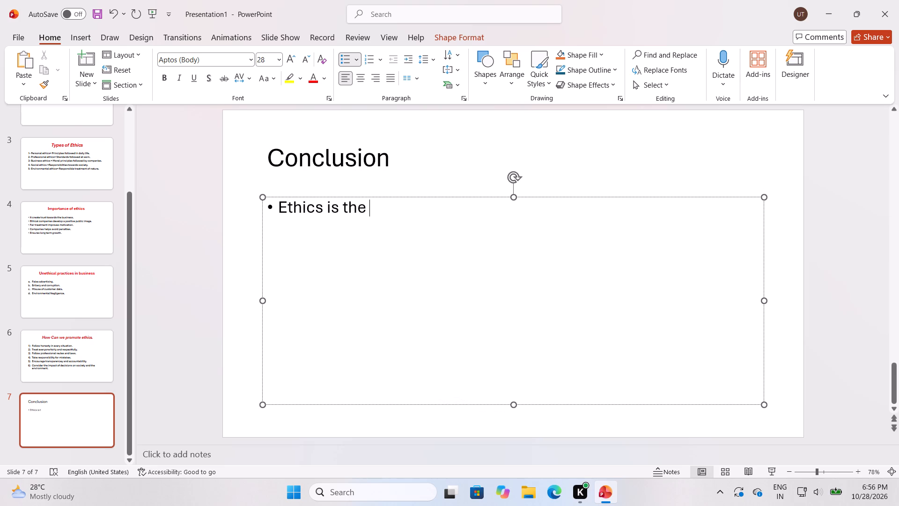
pyautogui.write('foundation')
pyautogui.press('space')
pyautogui.write('of tr')
pyautogui.write('ust')
pyautogui.press('space')
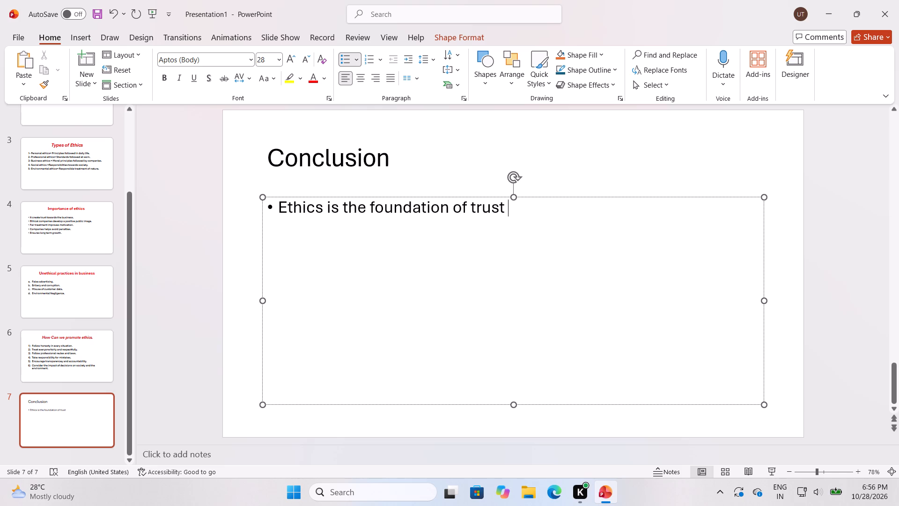
pyautogui.press('BackSpace')
pyautogui.write(', in')
pyautogui.press('t')
pyautogui.write('egrity,')
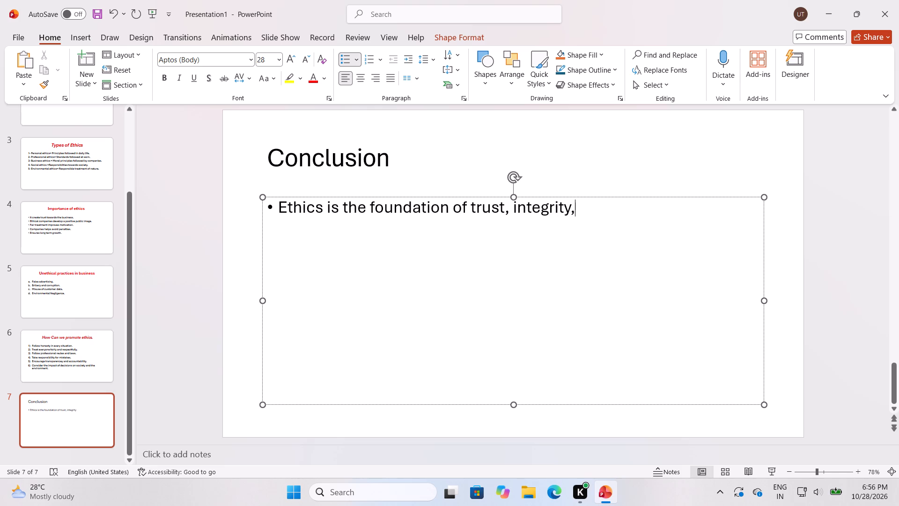
pyautogui.press('space')
pyautogui.write('and')
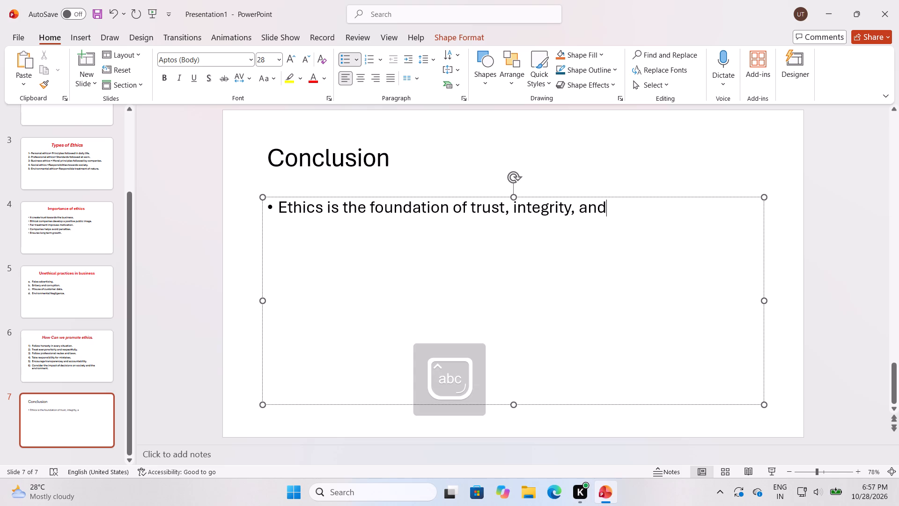
pyautogui.press('space')
pyautogui.write('respon')
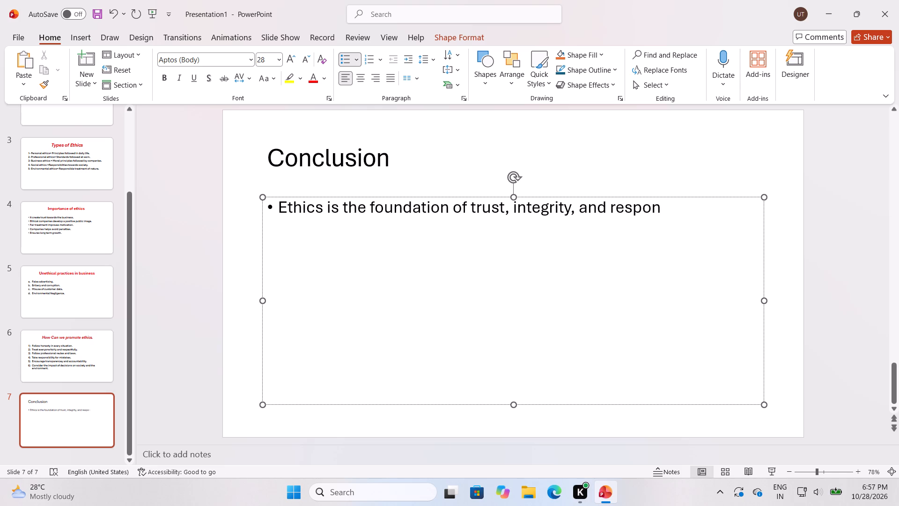
pyautogui.write('sible')
pyautogui.press('space')
pyautogui.write('decions')
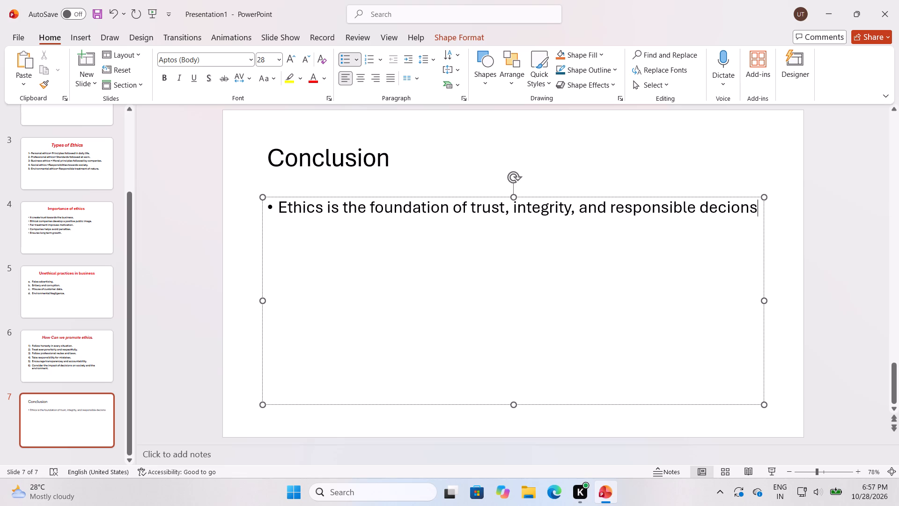
pyautogui.press('BackSpace')
pyautogui.press('BackSpace')
pyautogui.press('BackSpace')
pyautogui.write('sion')
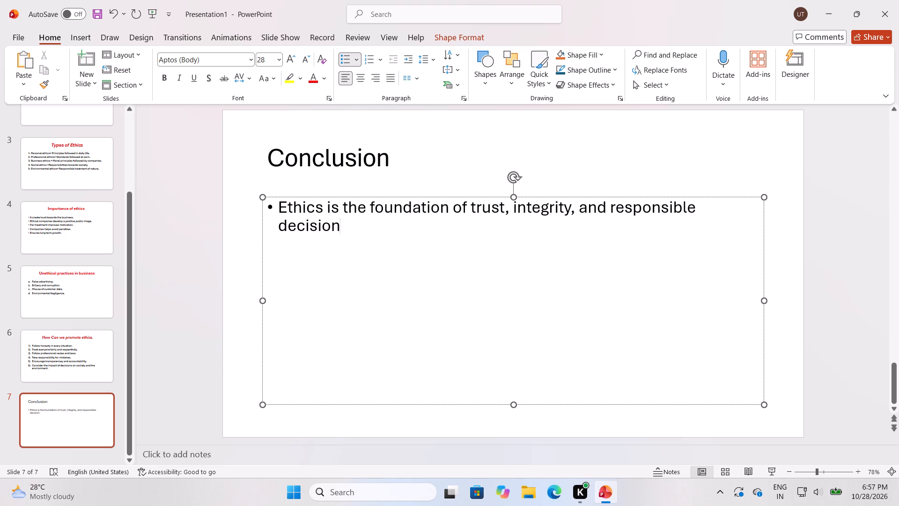
pyautogui.press('-')
pyautogui.write('making')
pyautogui.press('space')
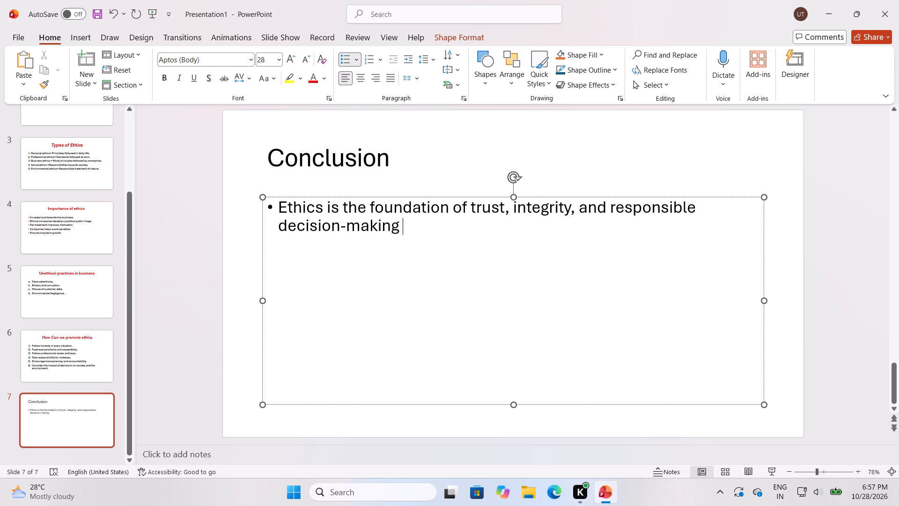
pyautogui.press('BackSpace')
pyautogui.write('.')
# Continue the body bullet with "In business, success should not be measured only by profit, but also by how that profit is earned.".
pyautogui.press('space')
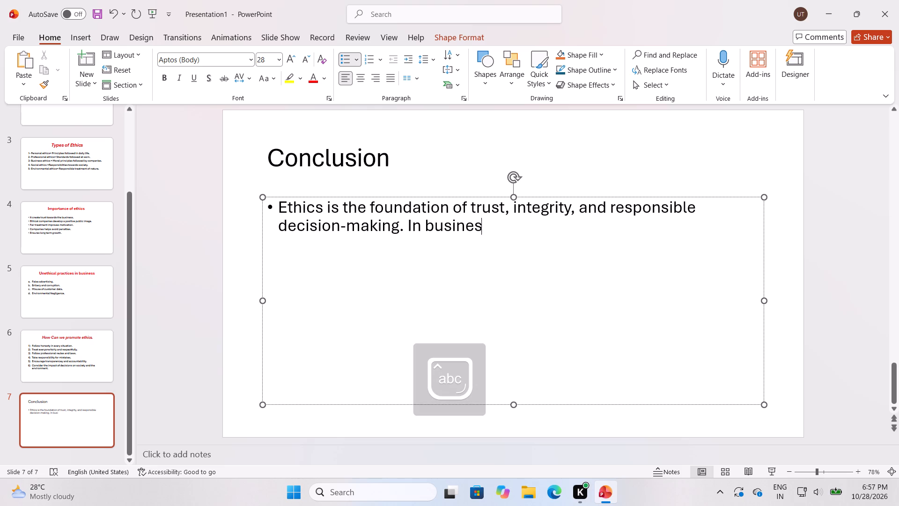
pyautogui.press('BackSpace')
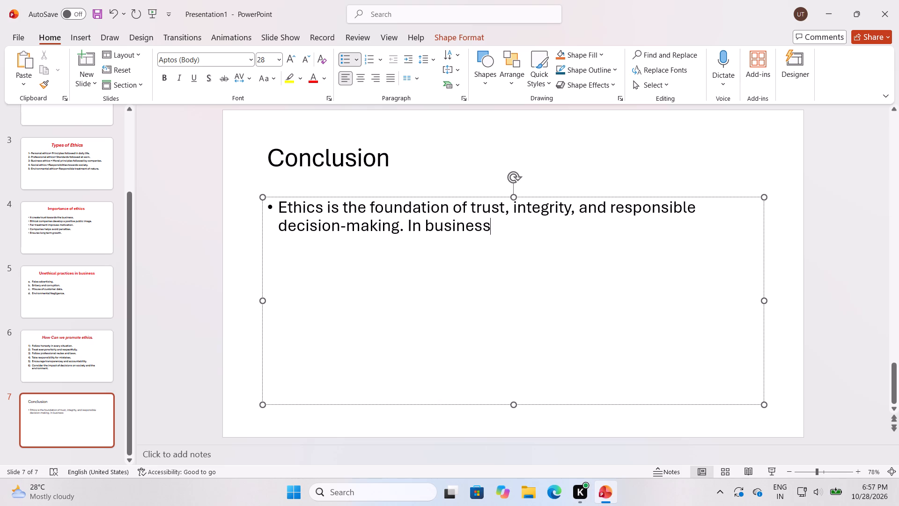
pyautogui.write(', sucess')
pyautogui.press('space')
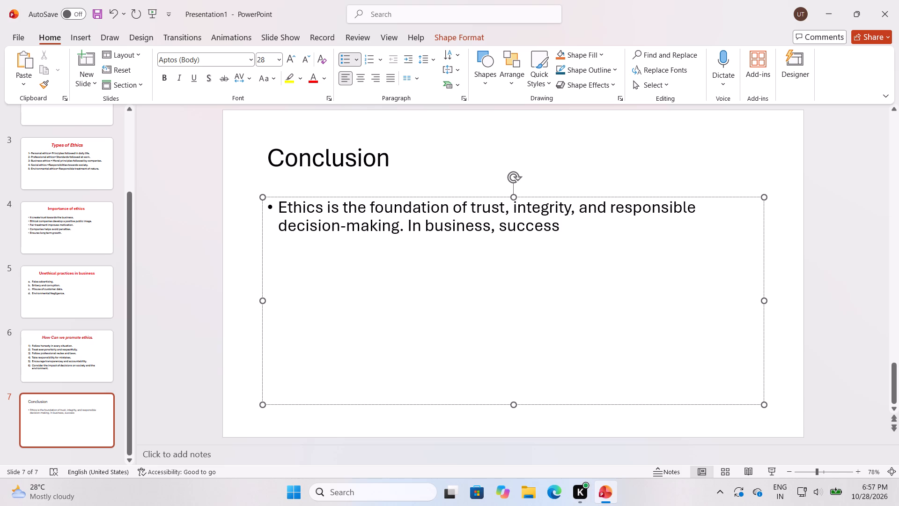
pyautogui.write('should')
pyautogui.press('space')
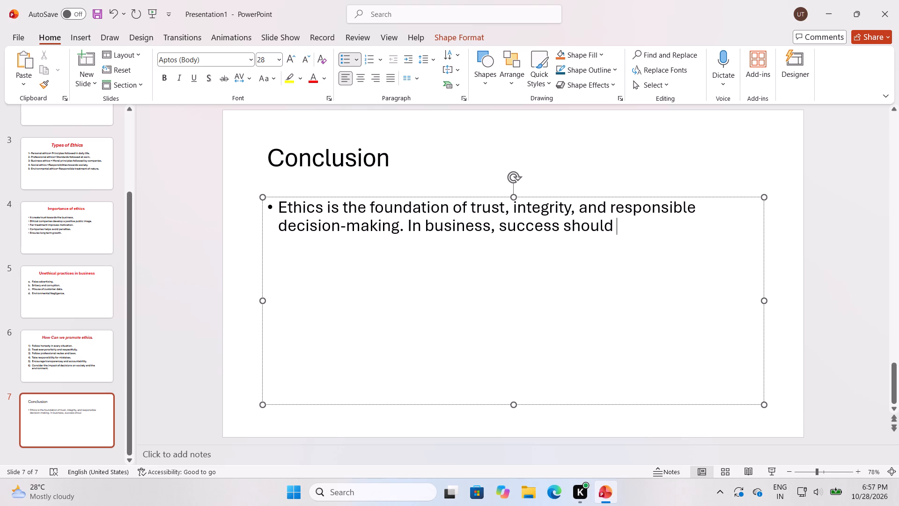
pyautogui.write('not be')
pyautogui.press('space')
pyautogui.write('measured')
pyautogui.press('space')
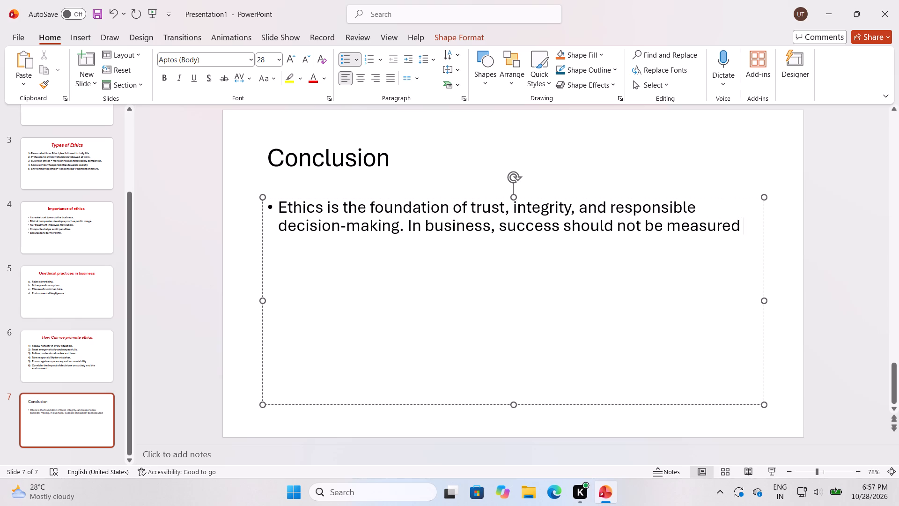
pyautogui.write('only')
pyautogui.press('space')
pyautogui.write('by profit')
pyautogui.press('space')
pyautogui.press('BackSpace')
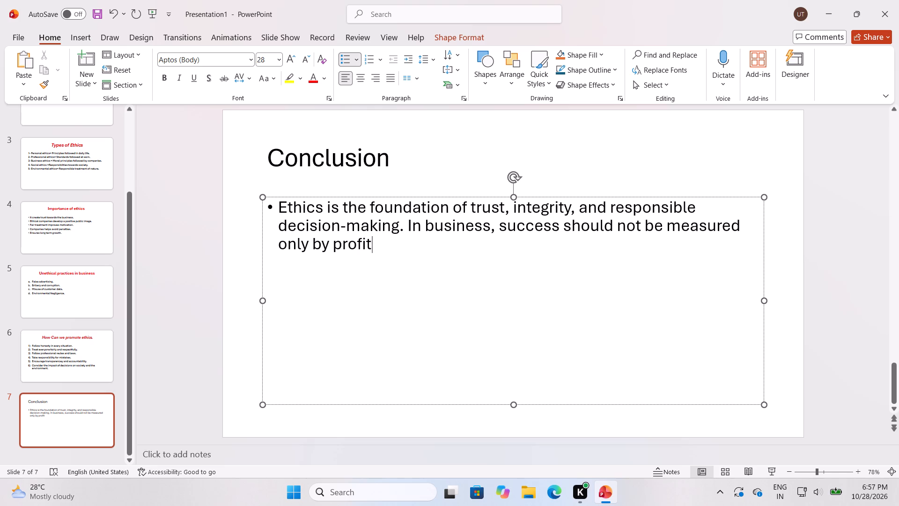
pyautogui.write(', but also')
pyautogui.press('space')
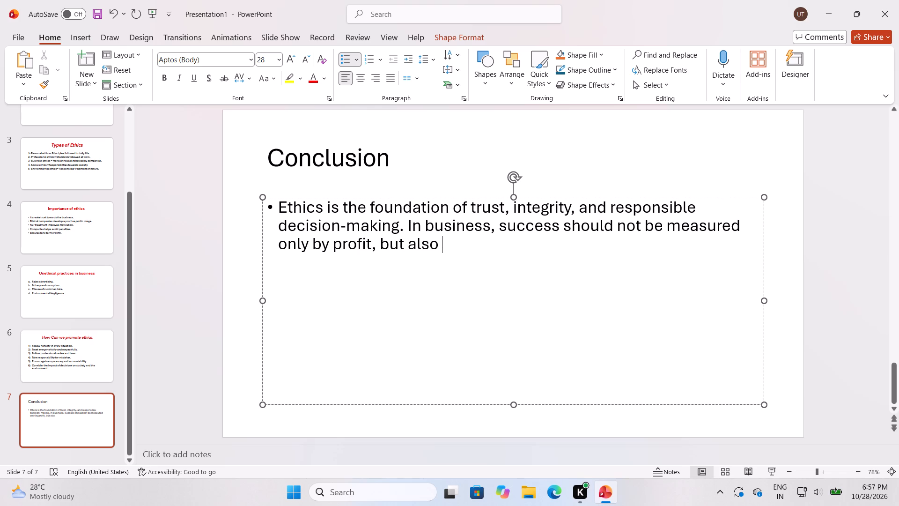
pyautogui.write('by how')
pyautogui.press('space')
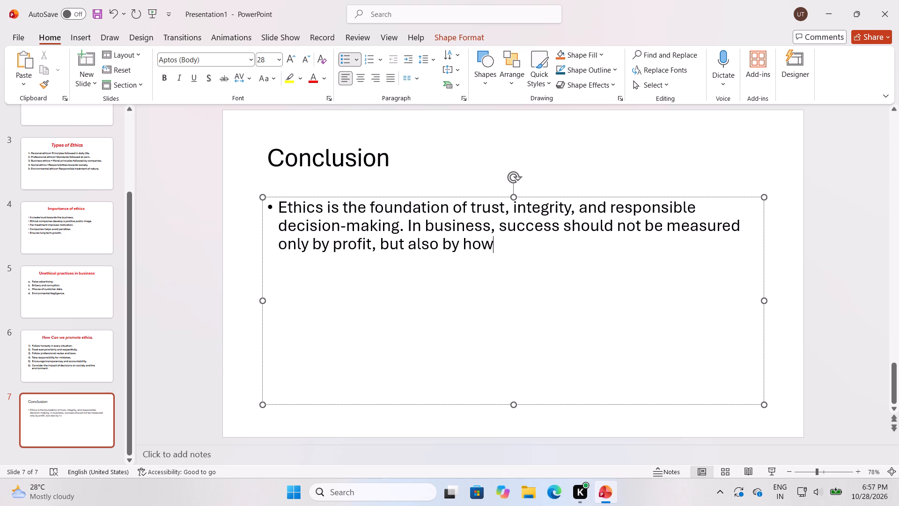
pyautogui.write('that')
pyautogui.press('space')
pyautogui.write('profit')
pyautogui.press('space')
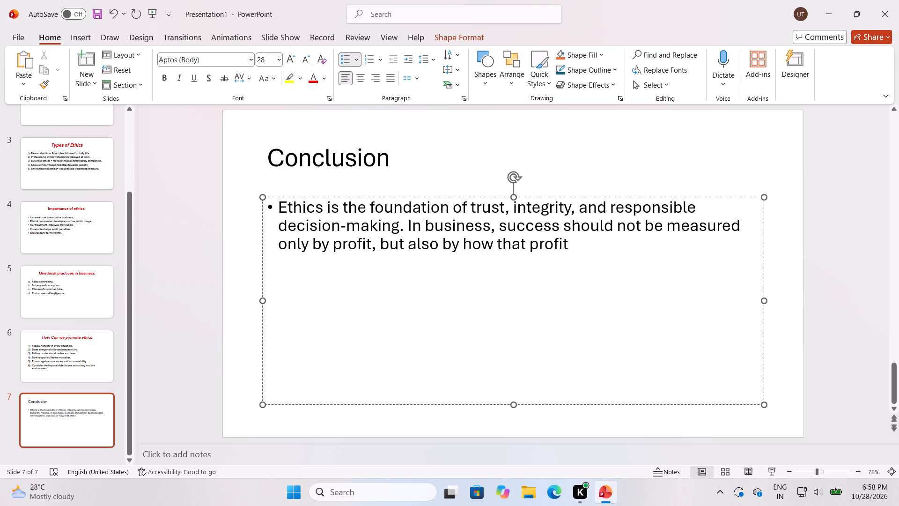
pyautogui.write('is e')
pyautogui.press('a')
pyautogui.write('rned')
pyautogui.press('.')
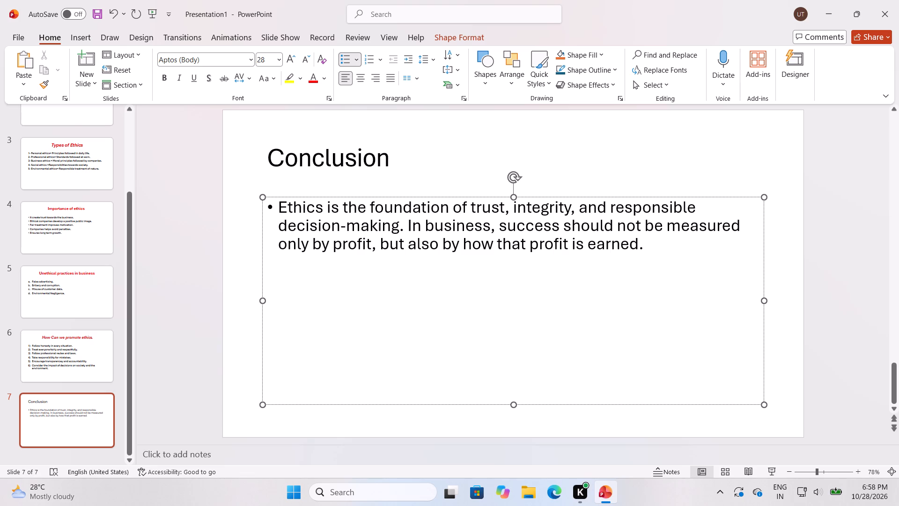
# Format the seventh slide's title "Conclusion" as bold, shadowed, italic and red, and centre it.
pyautogui.moveTo(267, 150); pyautogui.dragTo(317, 177)
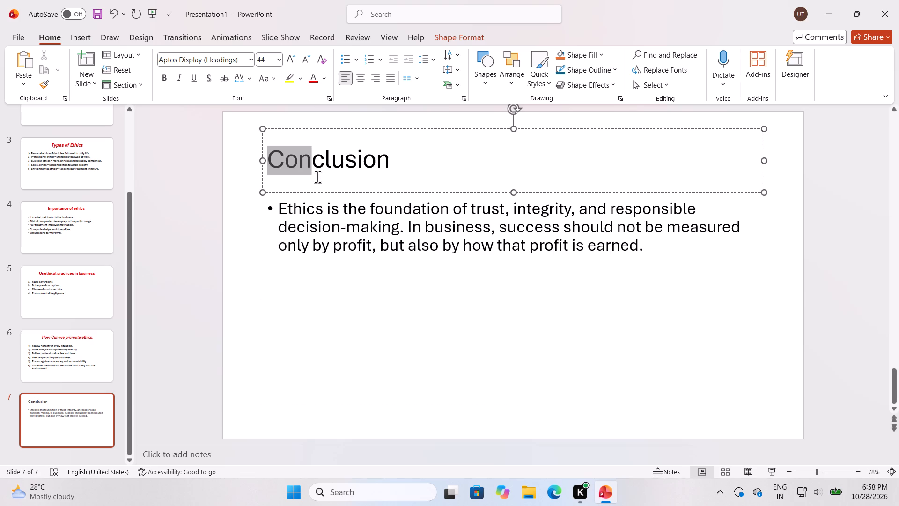
pyautogui.moveTo(317, 177); pyautogui.dragTo(393, 172)
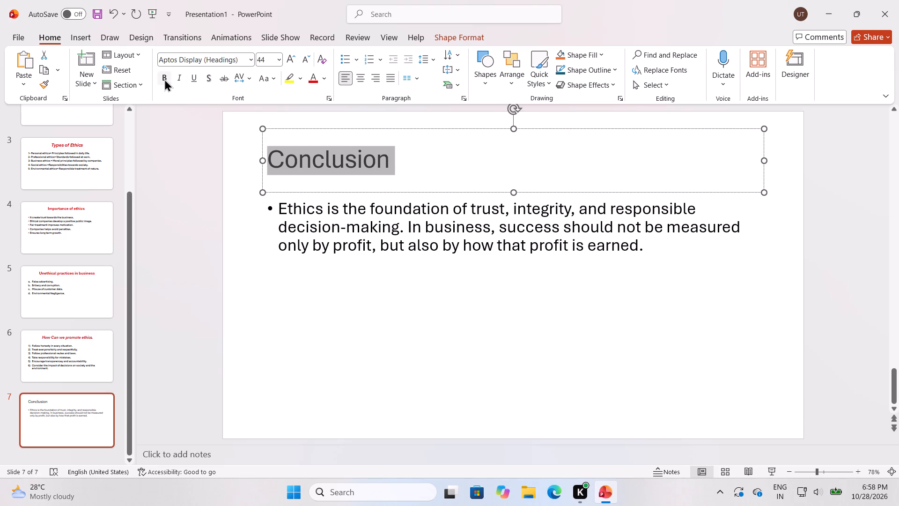
pyautogui.click(164, 79)
pyautogui.click(206, 79)
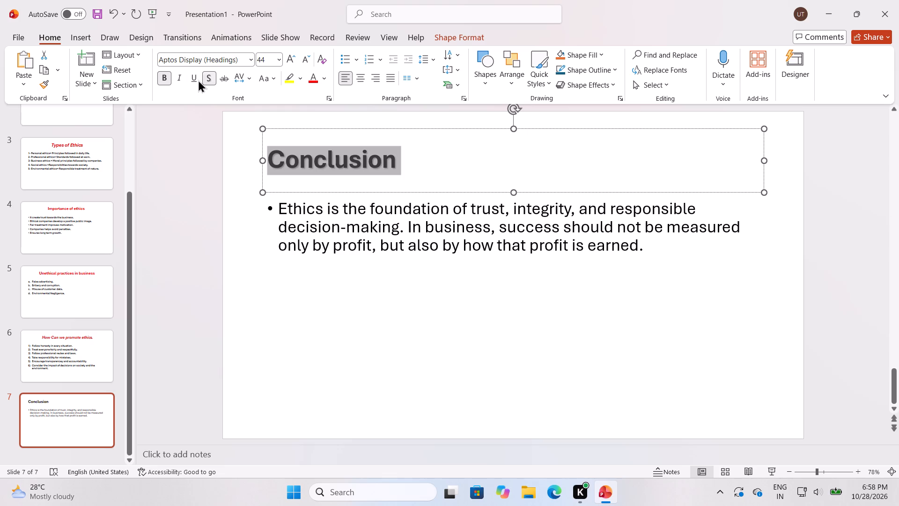
pyautogui.click(178, 78)
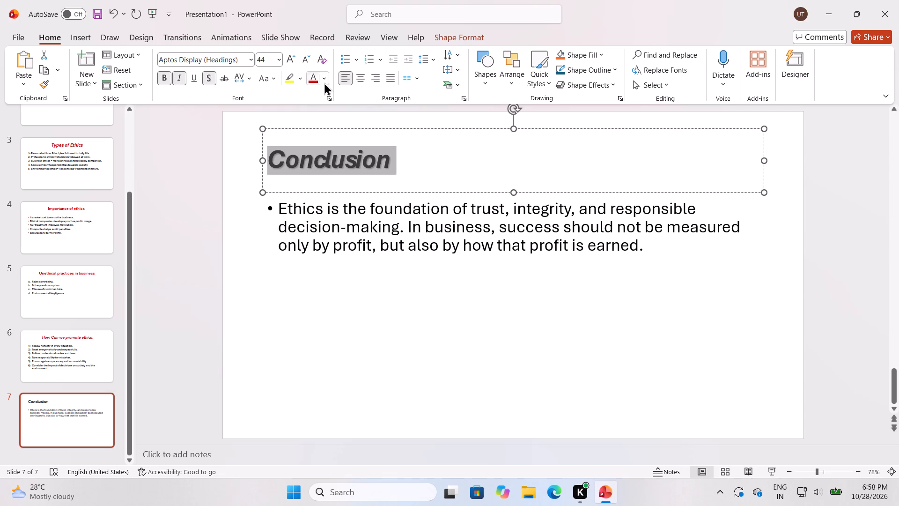
pyautogui.click(362, 79)
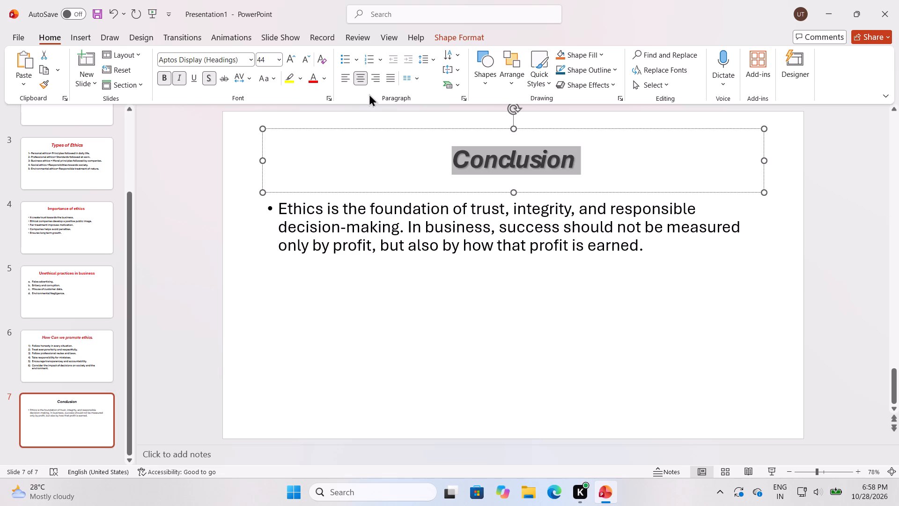
pyautogui.click(314, 82)
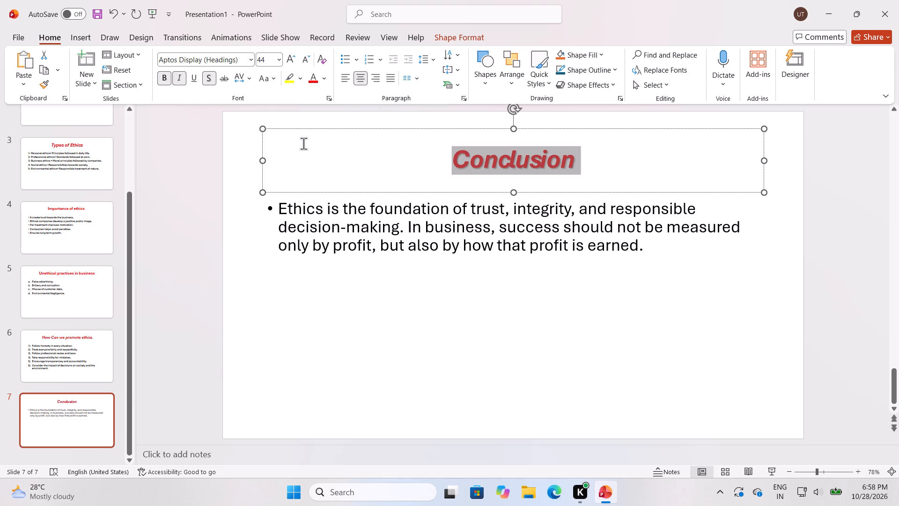
# Make the seventh slide's body paragraph bold and centred, and remove its bullet.
pyautogui.moveTo(279, 206); pyautogui.dragTo(596, 259)
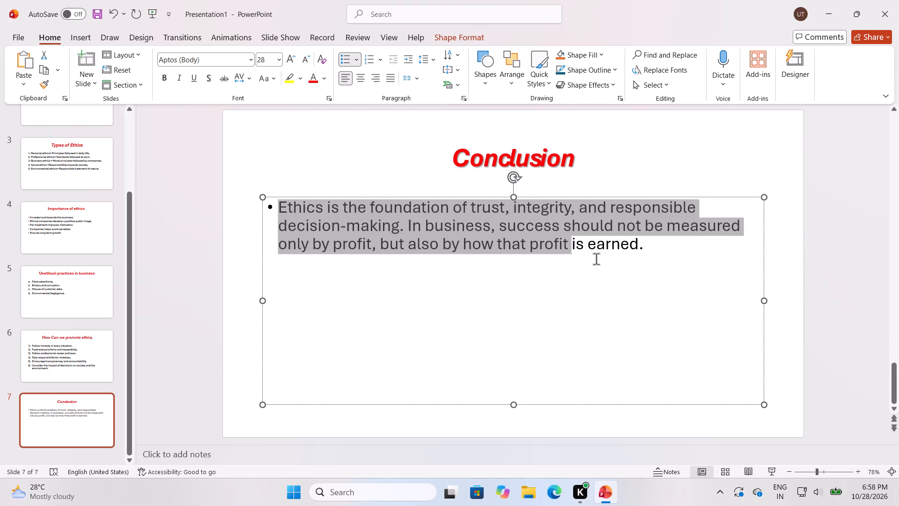
pyautogui.moveTo(596, 259); pyautogui.dragTo(651, 254)
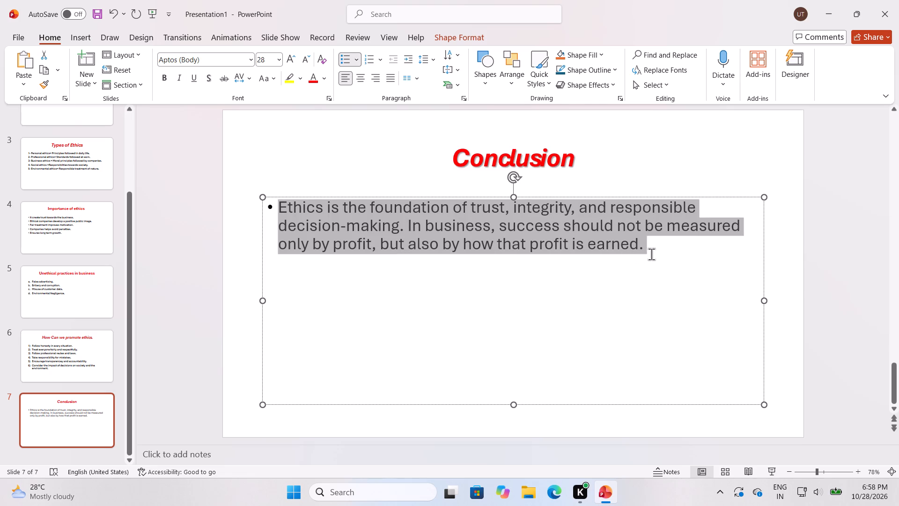
pyautogui.moveTo(651, 254); pyautogui.dragTo(650, 254)
pyautogui.click(163, 79)
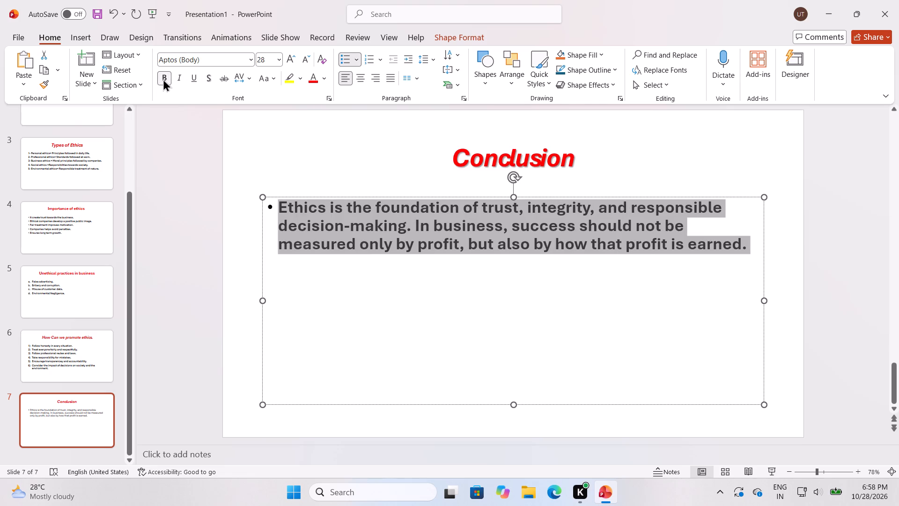
pyautogui.click(361, 80)
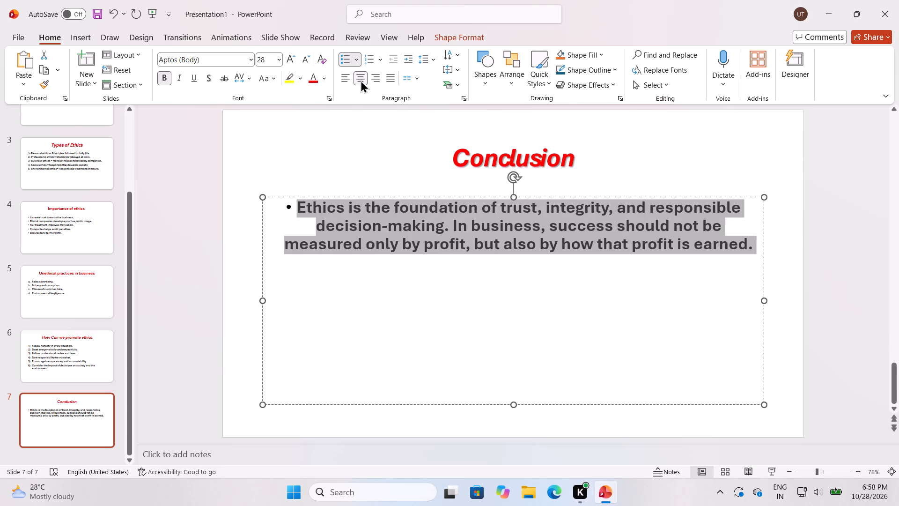
pyautogui.click(378, 56)
pyautogui.click(386, 89)
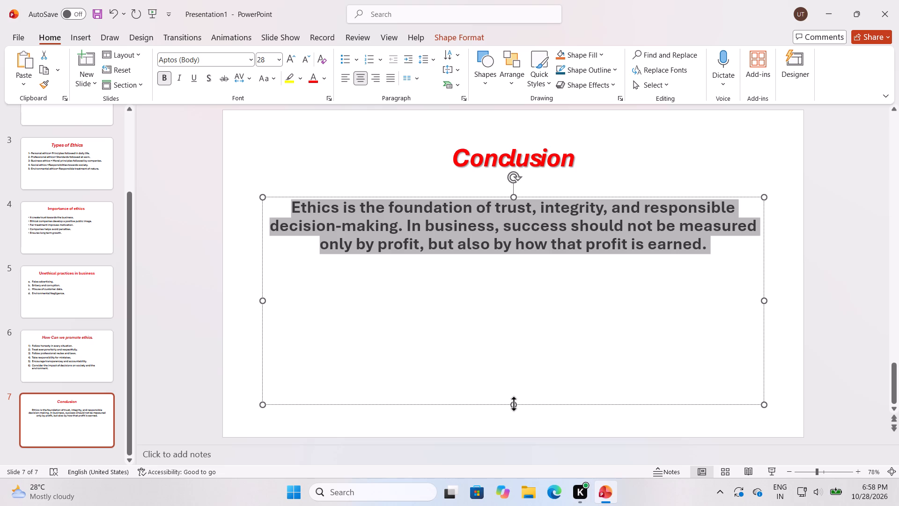
# Shorten the seventh slide's body text box by raising its bottom edge and lowering its top edge slightly below the title.
pyautogui.moveTo(514, 403); pyautogui.dragTo(515, 383)
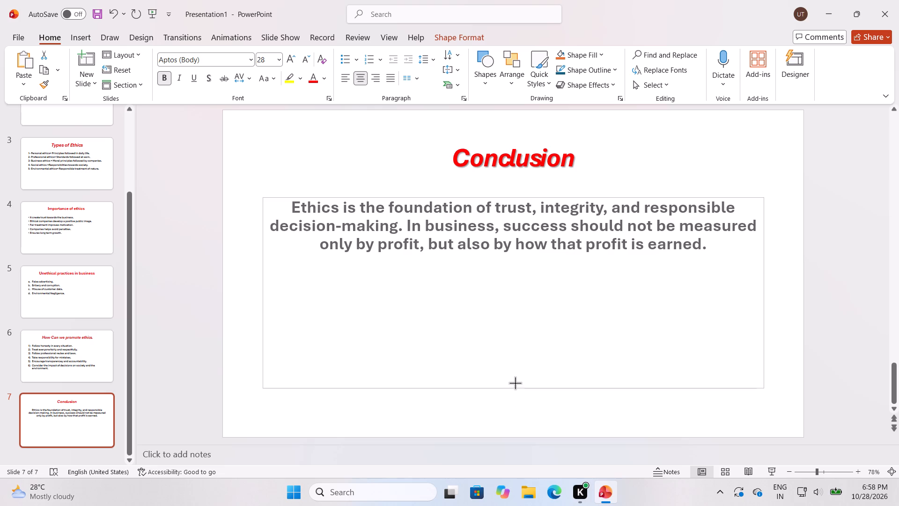
pyautogui.moveTo(515, 383); pyautogui.dragTo(528, 341)
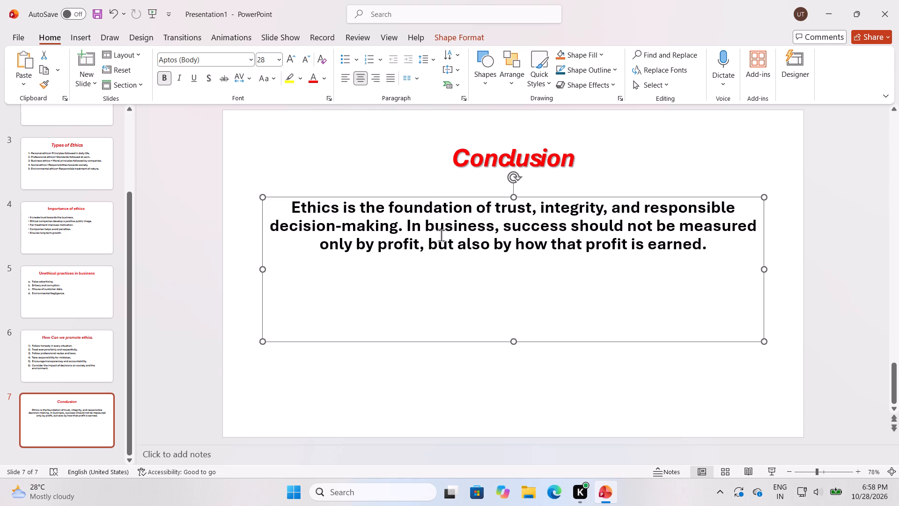
pyautogui.moveTo(516, 196); pyautogui.dragTo(516, 212)
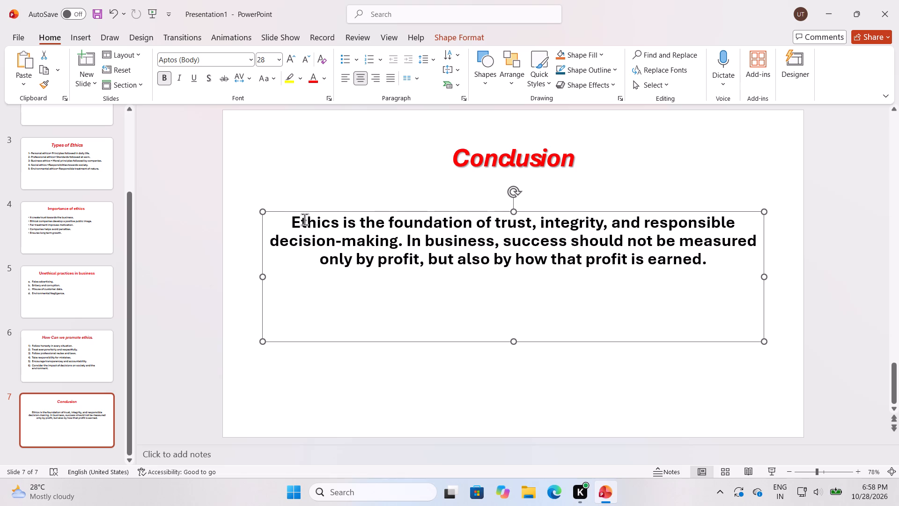
# Set the font size of the seventh slide's body text to 36.
pyautogui.moveTo(292, 221); pyautogui.dragTo(681, 283)
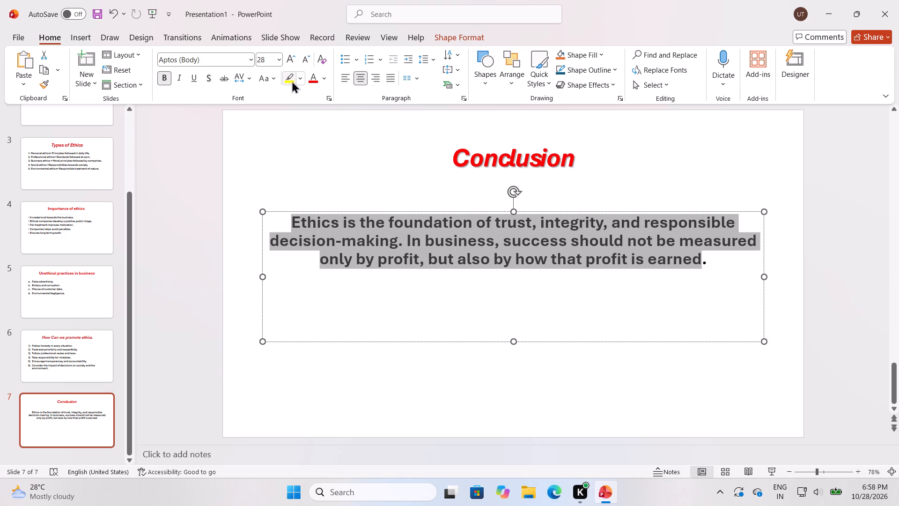
pyautogui.click(279, 58)
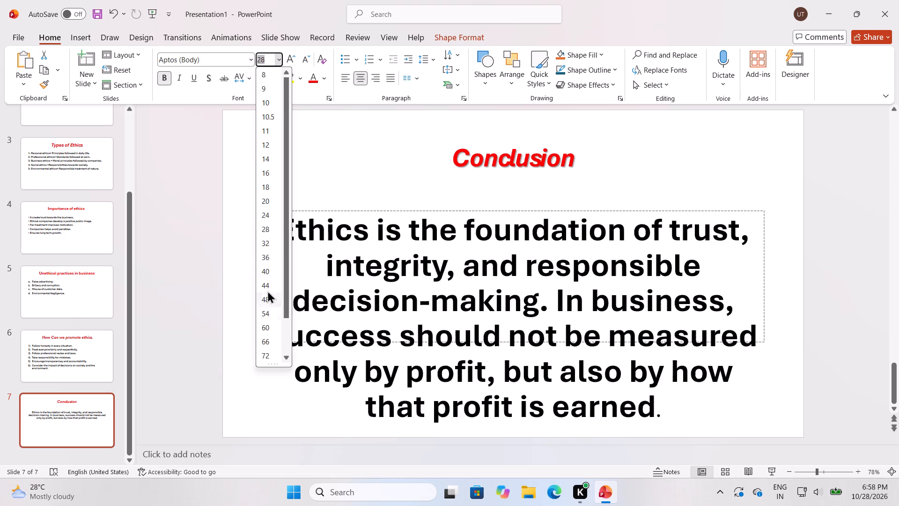
pyautogui.click(268, 253)
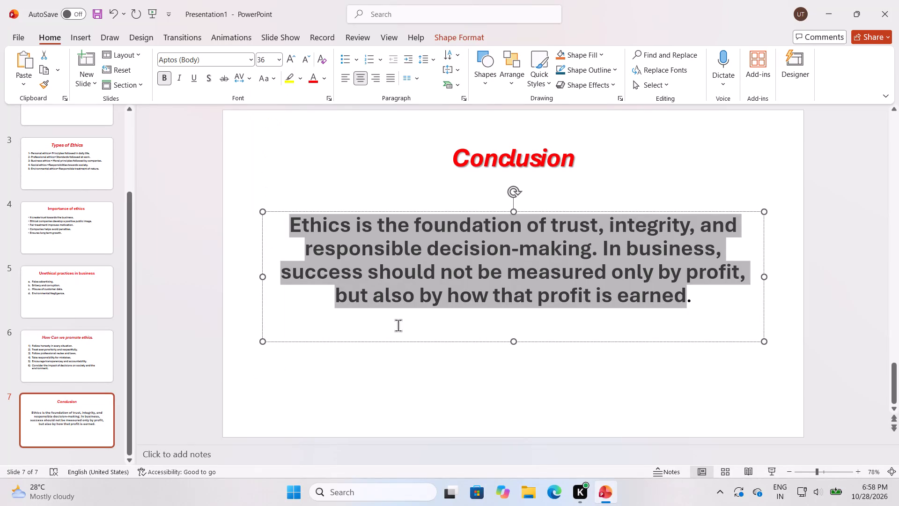
pyautogui.click(428, 370)
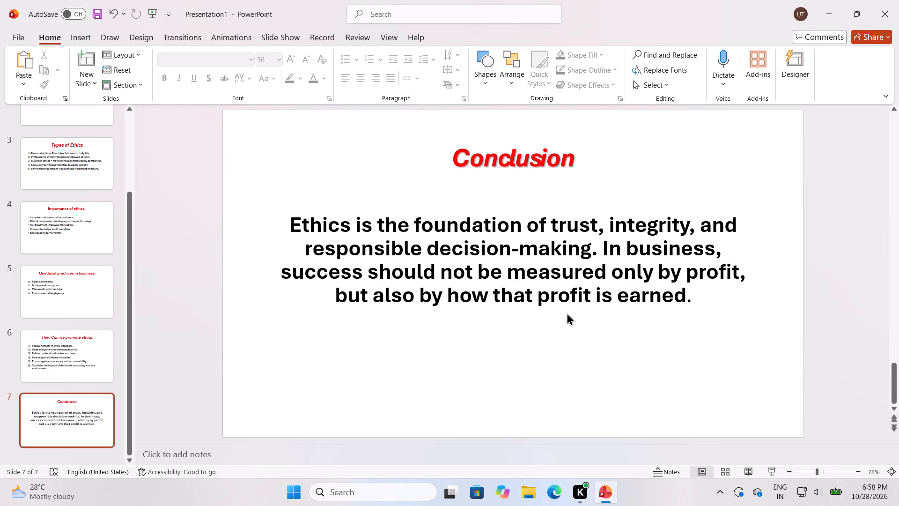